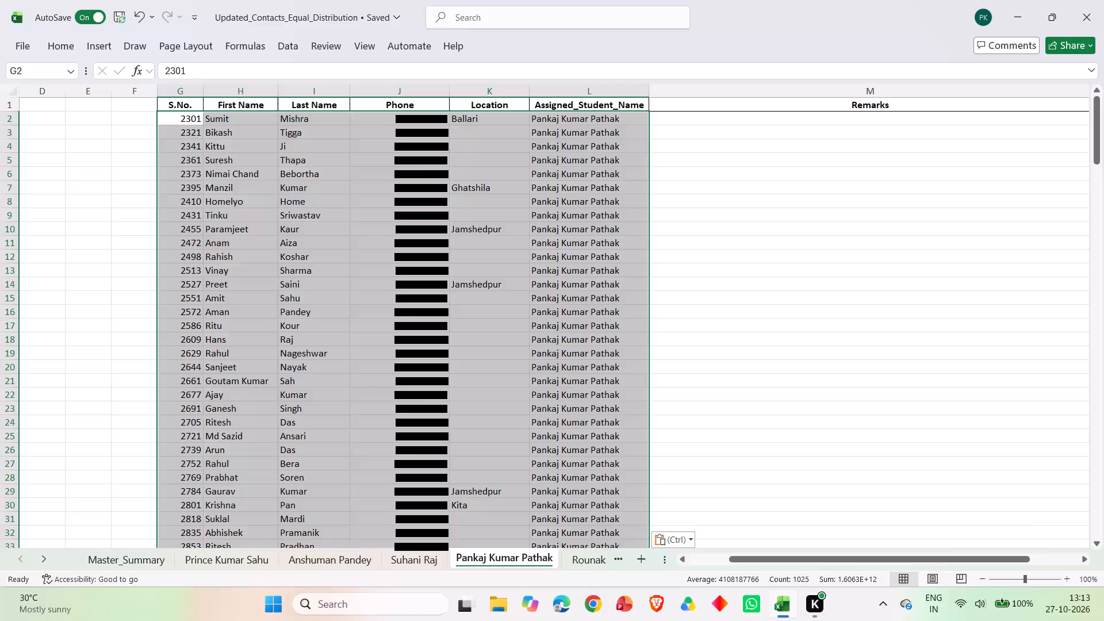
# Examine the pasted contact list on the assigned student's sheet from the first record to the last.
pyautogui.click(727, 282)
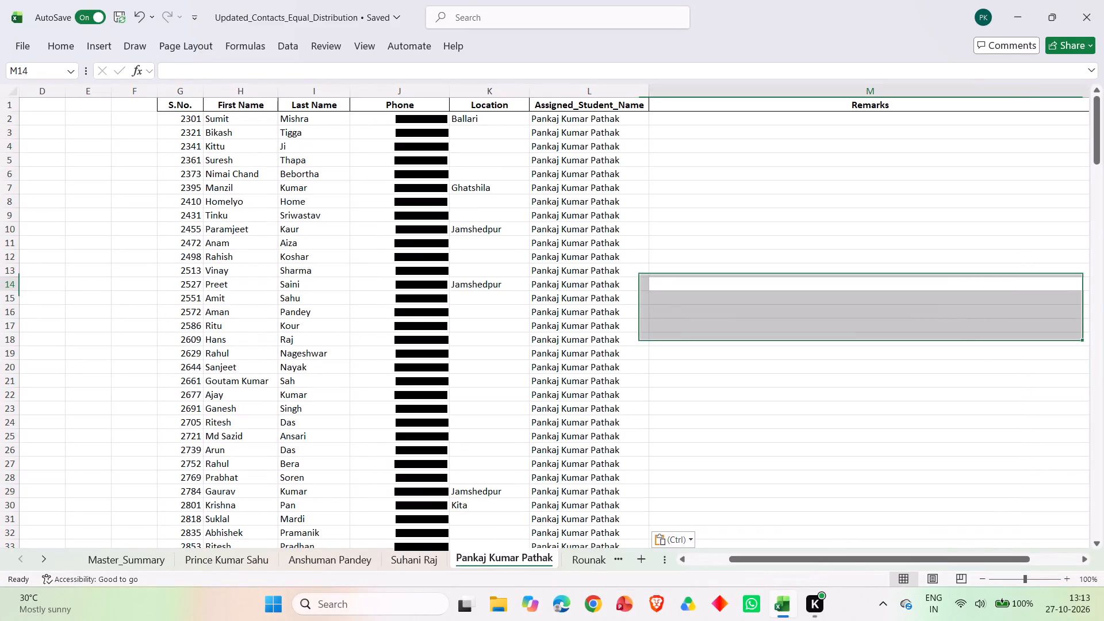
pyautogui.click(100, 319)
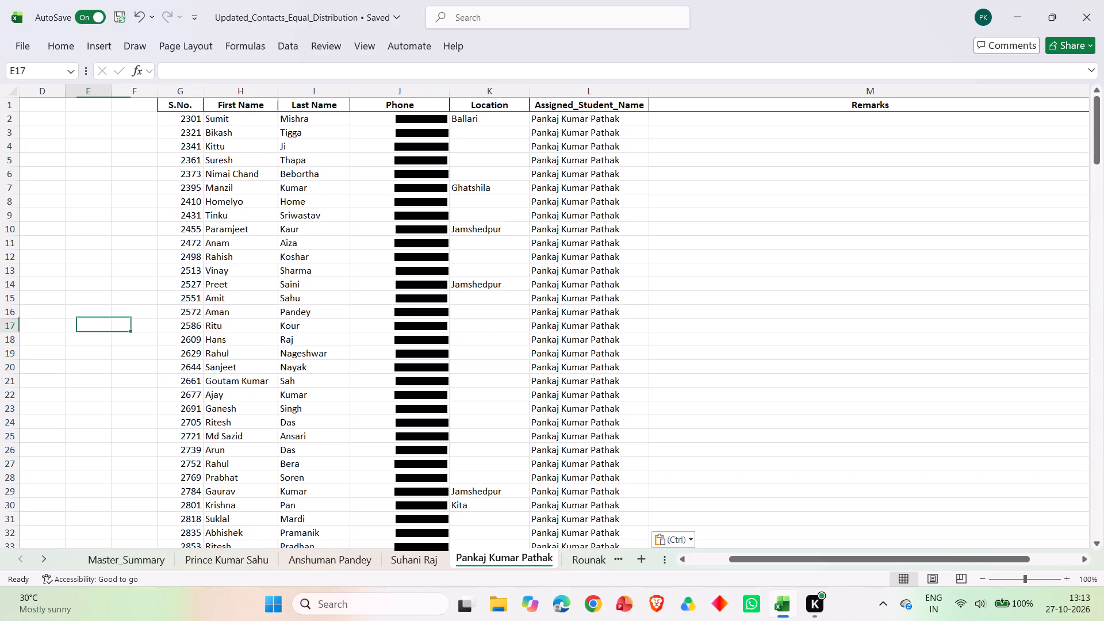
pyautogui.scroll(-18, 213, 361)
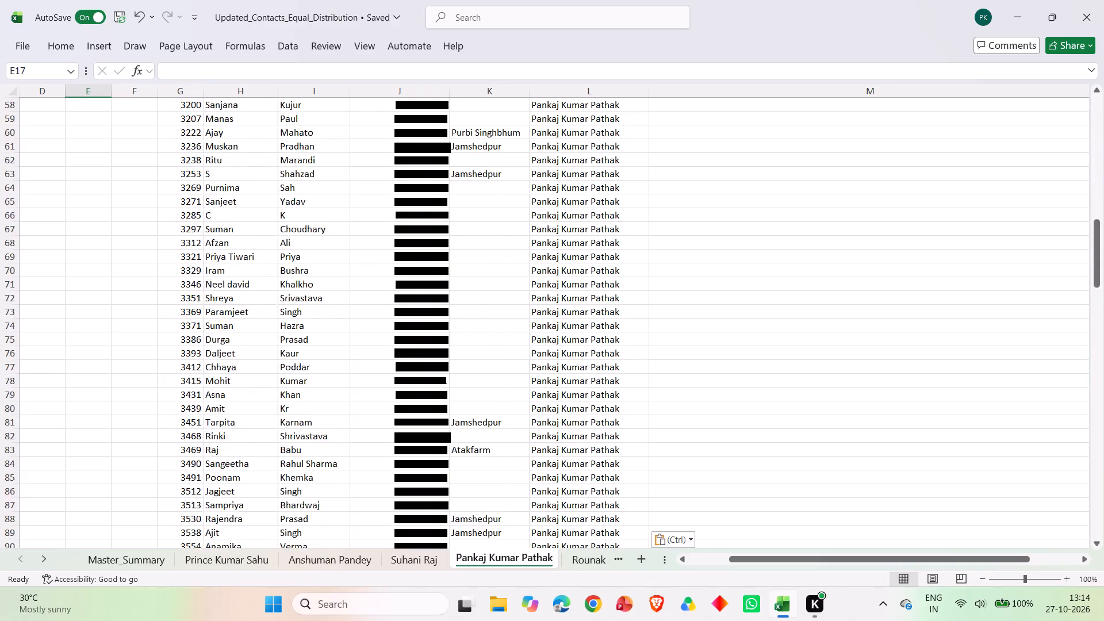
pyautogui.scroll(-20, 212, 358)
pyautogui.scroll(-14, 212, 358)
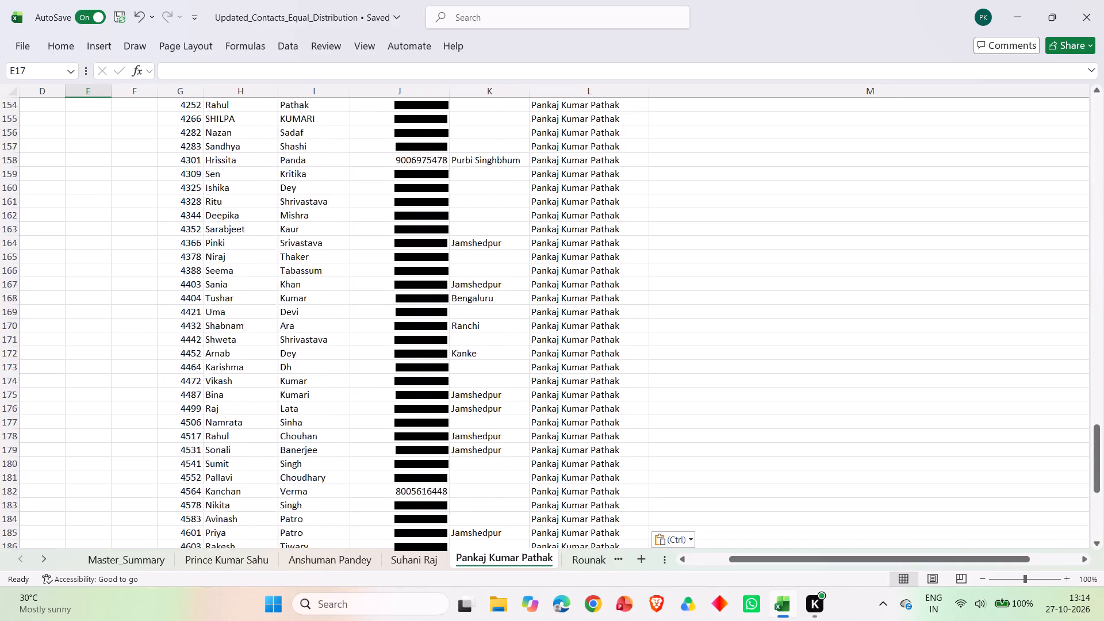
pyautogui.scroll(-9, 213, 358)
pyautogui.scroll(3, 214, 358)
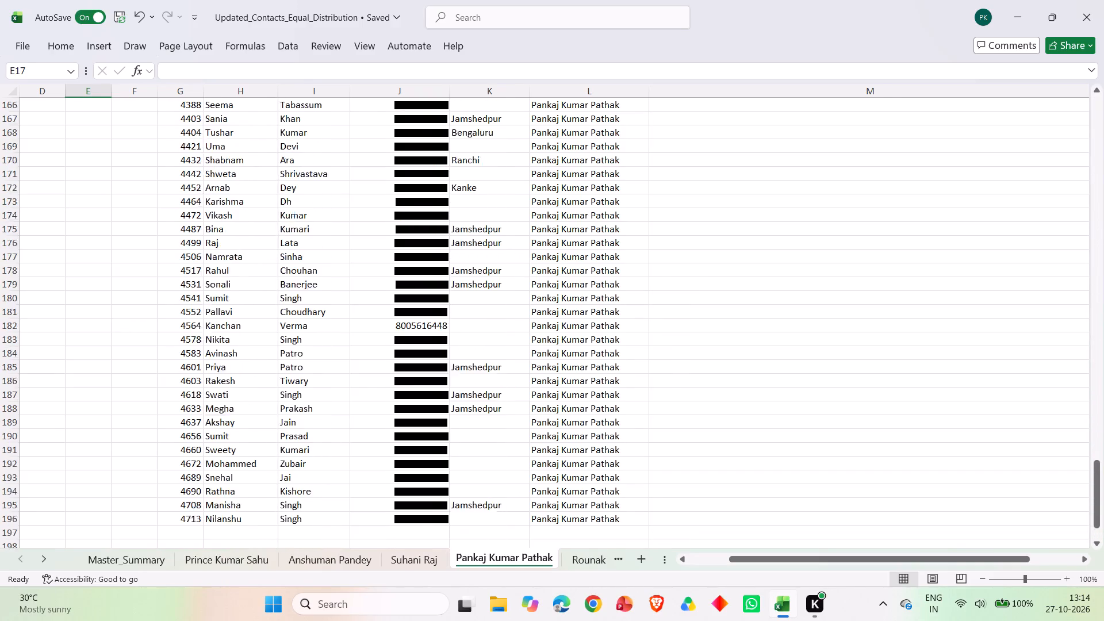
pyautogui.scroll(20, 211, 355)
pyautogui.scroll(20, 211, 355)
pyautogui.scroll(8, 211, 355)
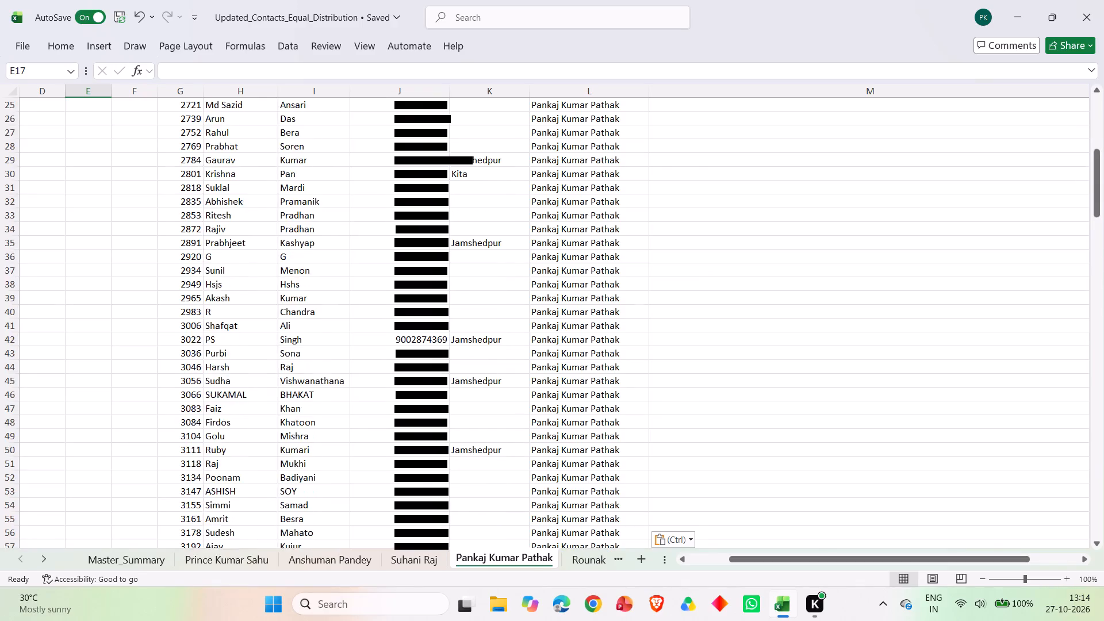
pyautogui.scroll(20, 181, 317)
pyautogui.scroll(17, 181, 317)
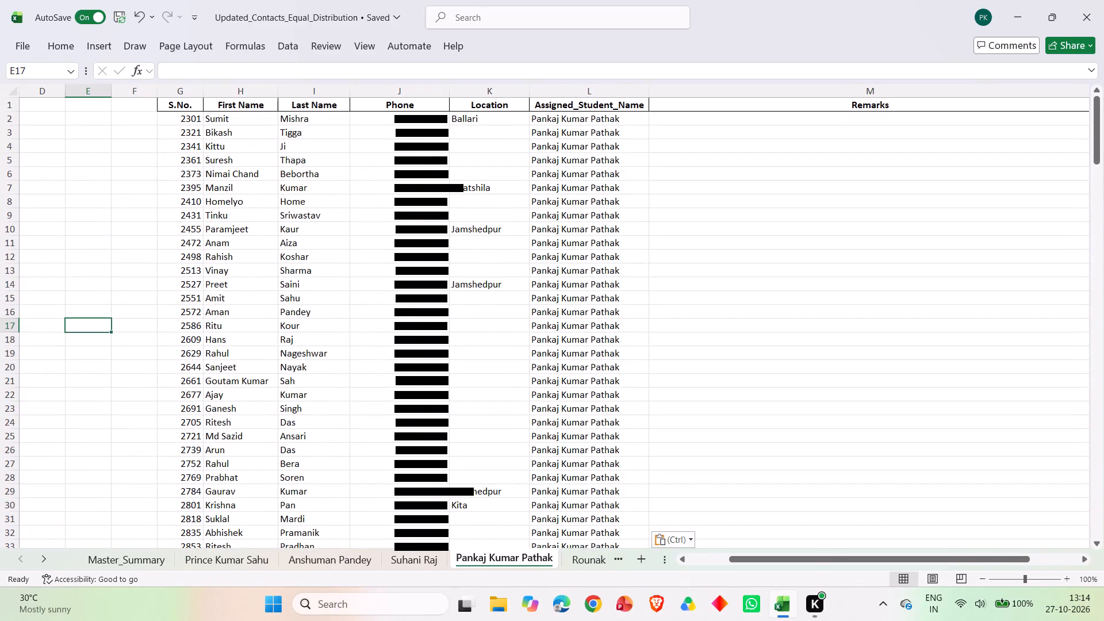
pyautogui.scroll(20, 205, 310)
pyautogui.scroll(3, 205, 310)
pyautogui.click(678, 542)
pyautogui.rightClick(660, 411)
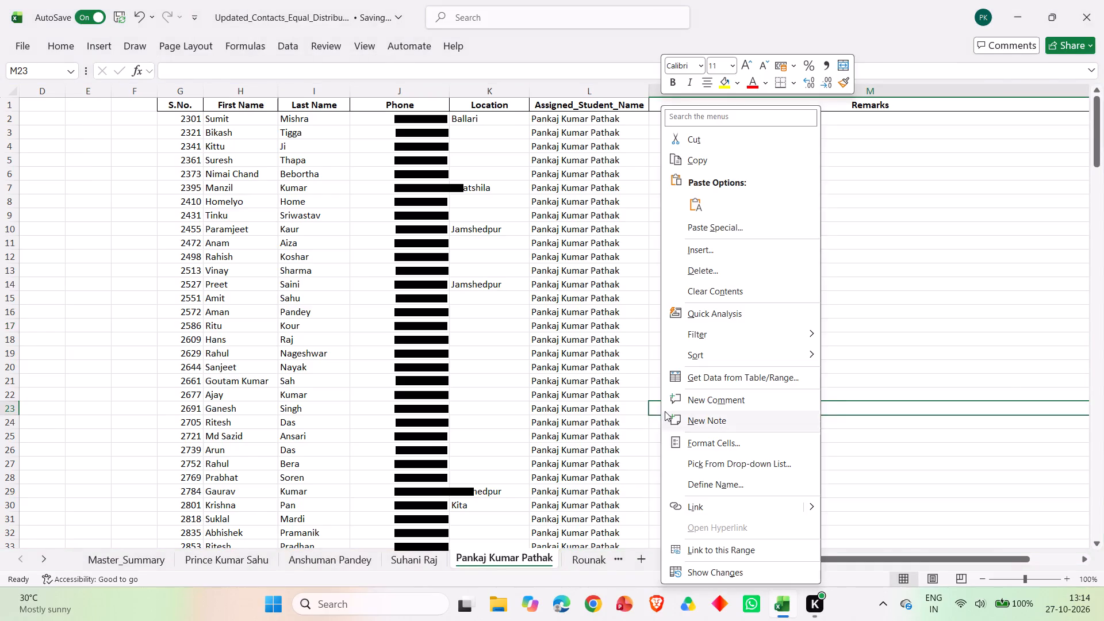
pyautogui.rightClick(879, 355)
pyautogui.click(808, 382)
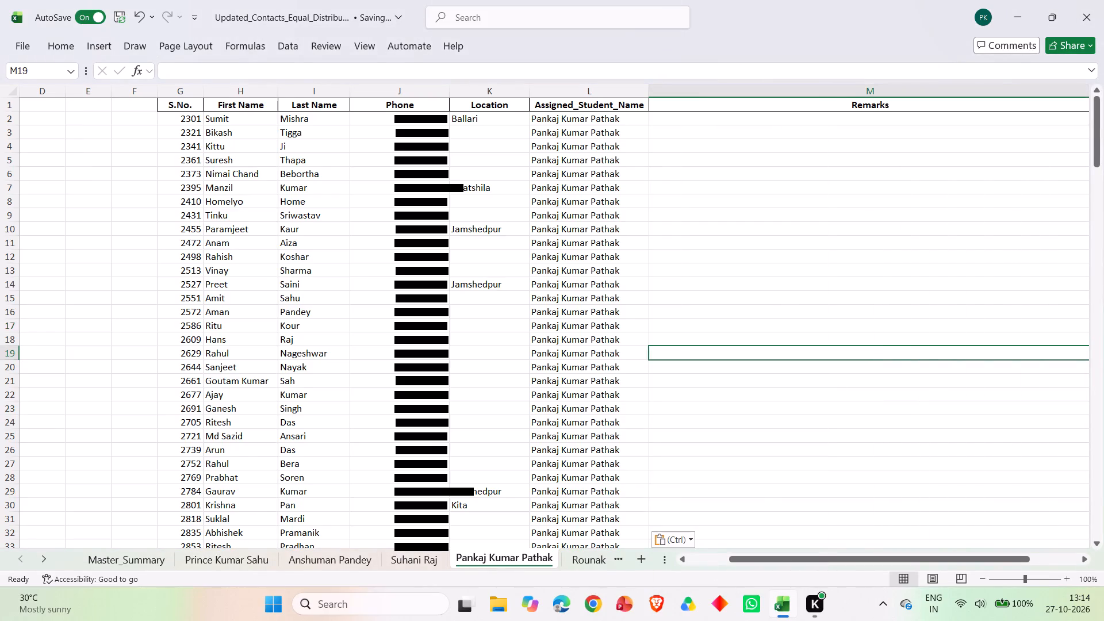
# Zoom the sheet out to 80%, showing column A through the Positive Suggestions column.
pyautogui.moveTo(835, 562); pyautogui.dragTo(446, 585)
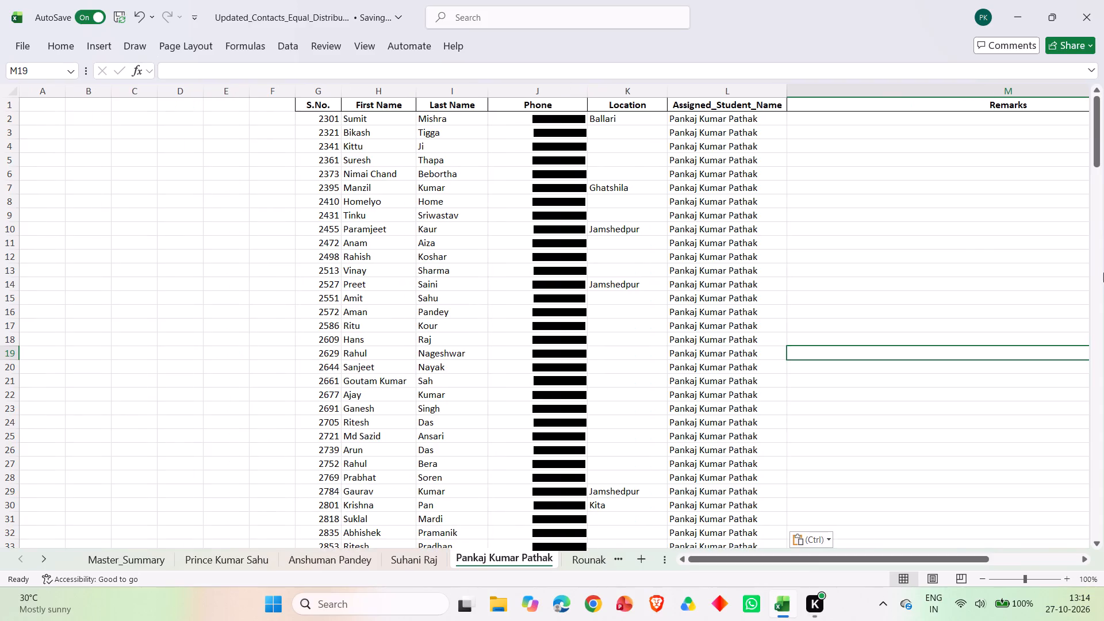
pyautogui.moveTo(1097, 150); pyautogui.dragTo(1067, 5)
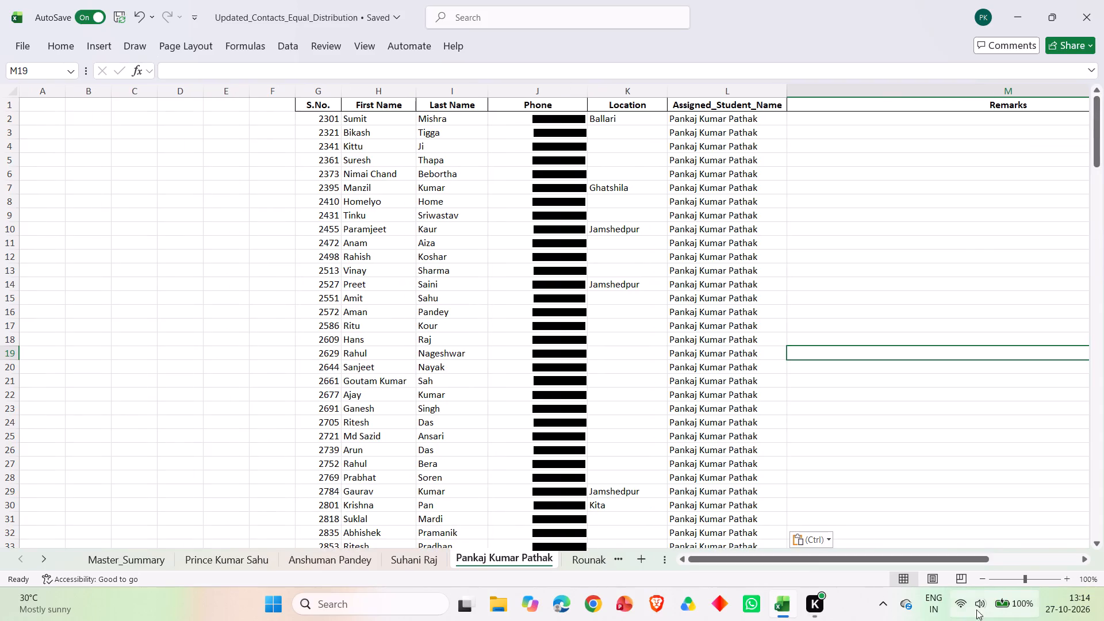
pyautogui.click(980, 577)
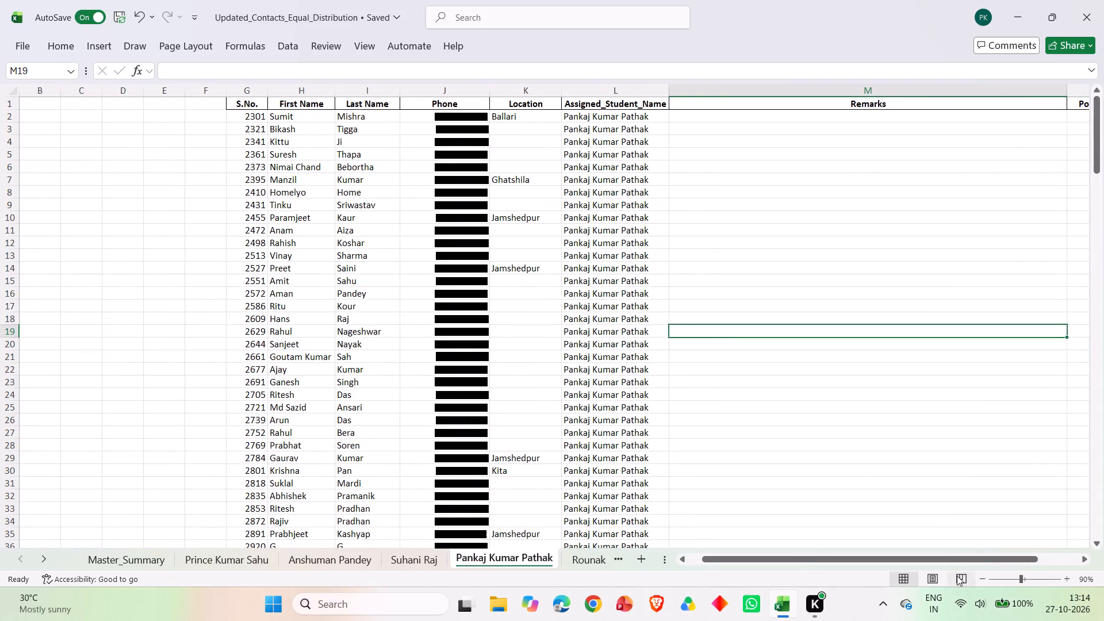
pyautogui.click(982, 576)
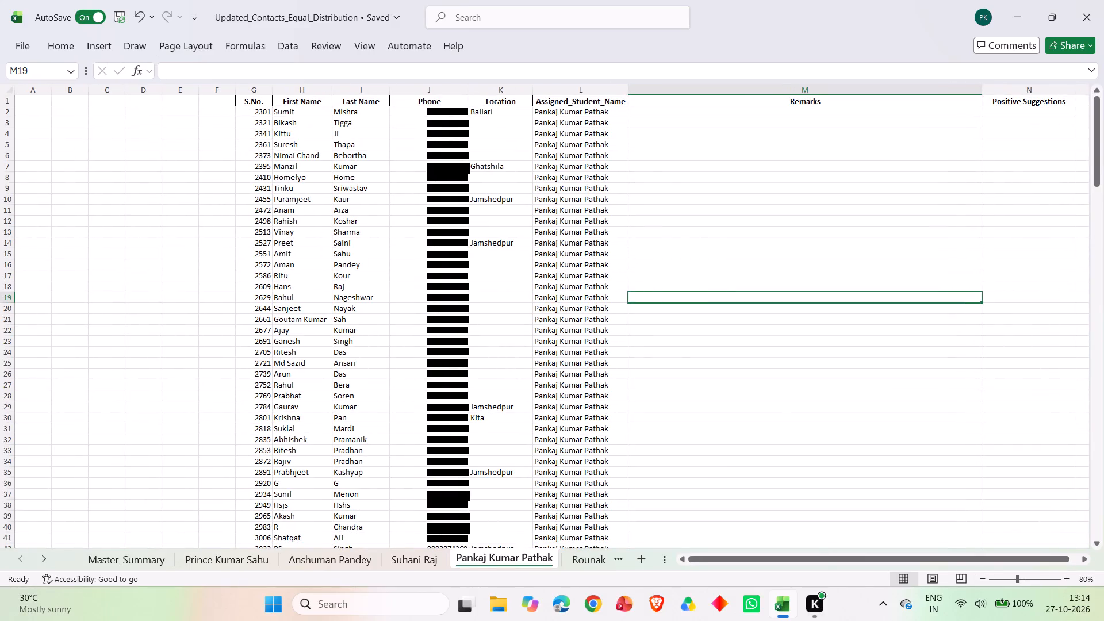
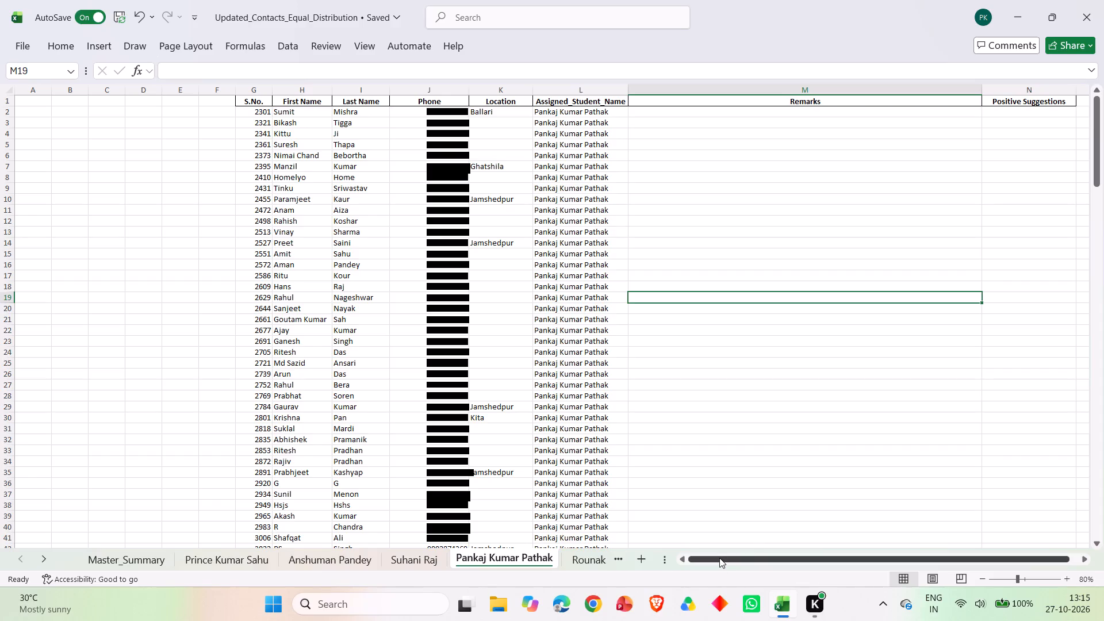
# Cut the blank cell block A1:F196 beside the contact list, from the header row through the last record.
pyautogui.moveTo(719, 558); pyautogui.dragTo(623, 559)
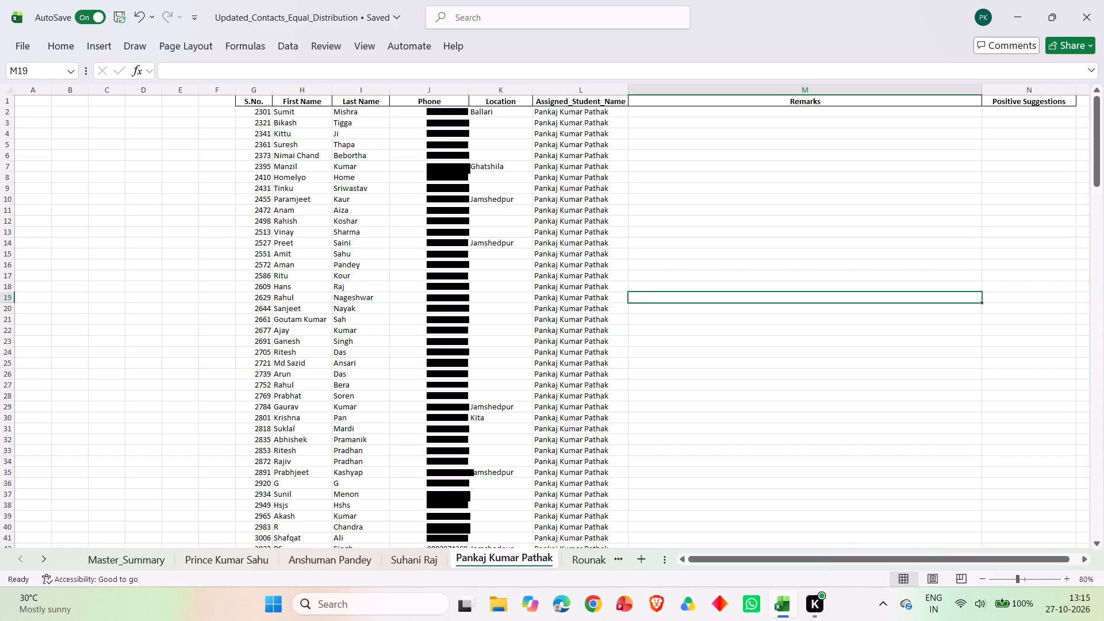
pyautogui.moveTo(23, 102); pyautogui.dragTo(227, 158)
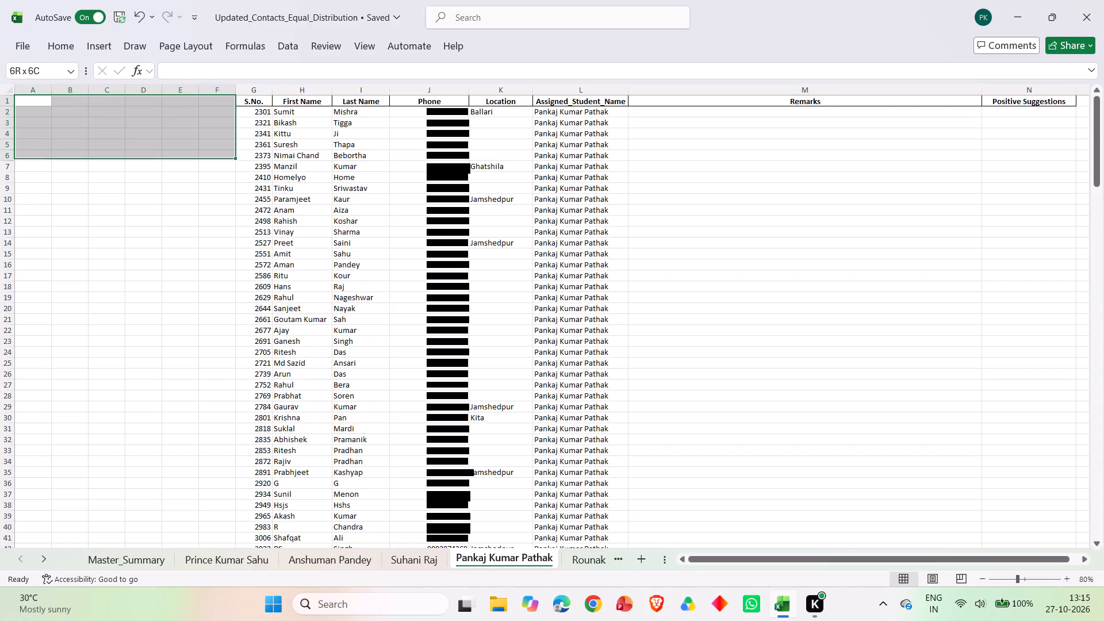
pyautogui.moveTo(227, 158); pyautogui.dragTo(216, 421)
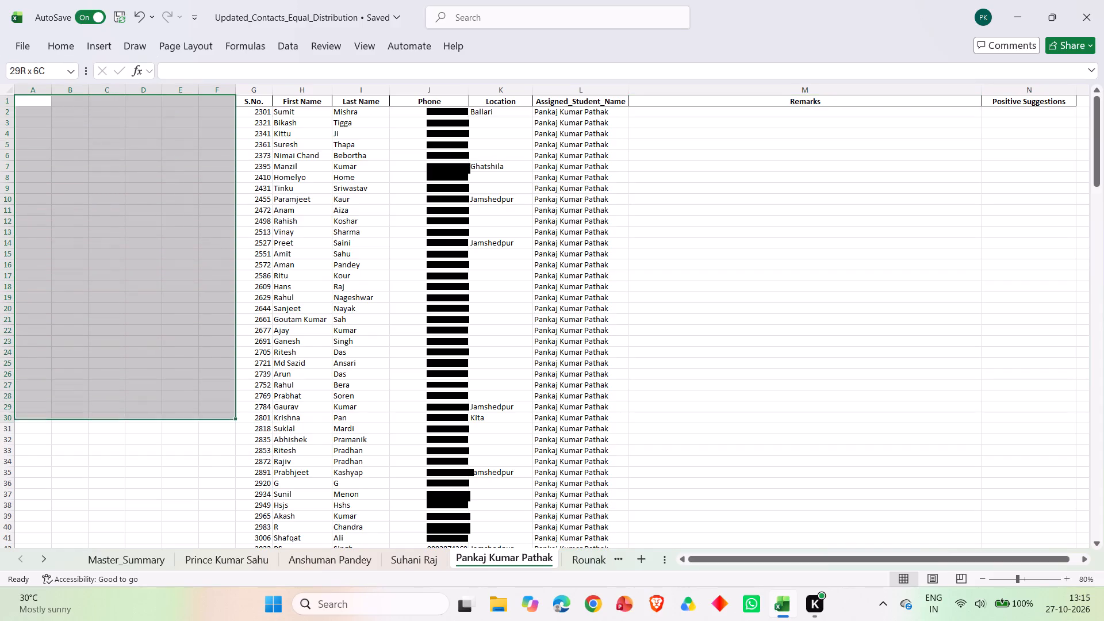
pyautogui.moveTo(216, 421); pyautogui.dragTo(191, 458)
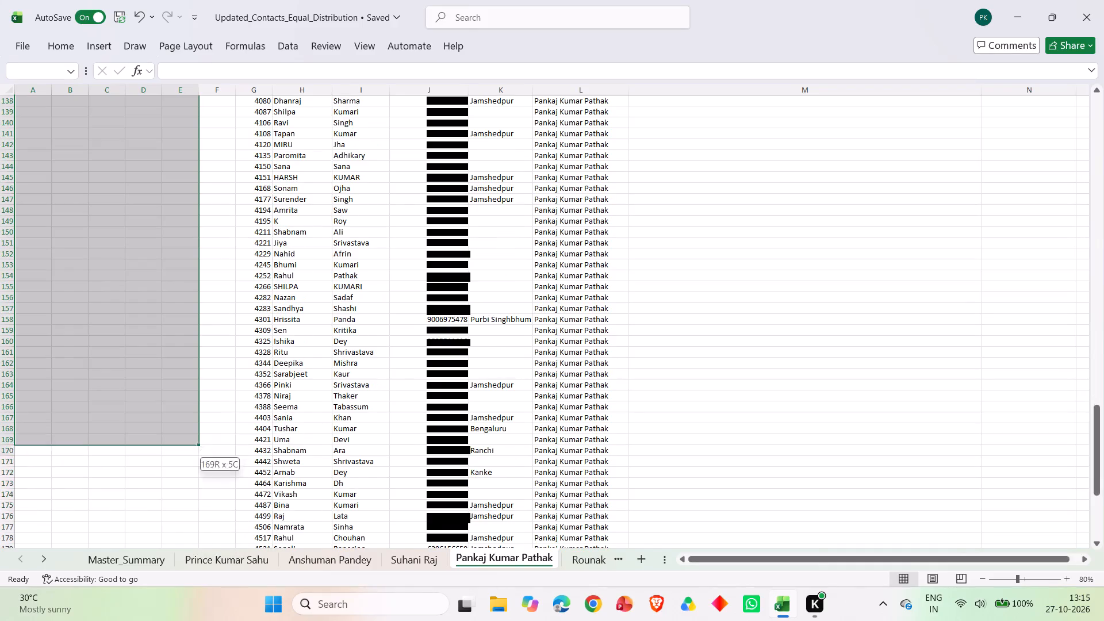
pyautogui.moveTo(191, 458); pyautogui.dragTo(239, 584)
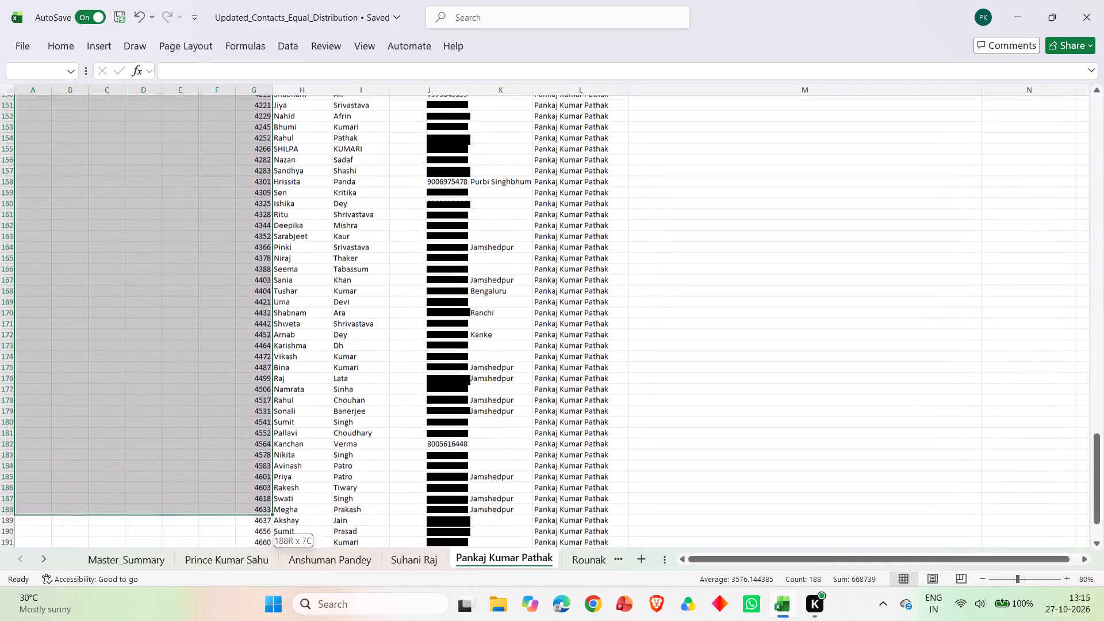
pyautogui.moveTo(239, 584); pyautogui.dragTo(217, 620)
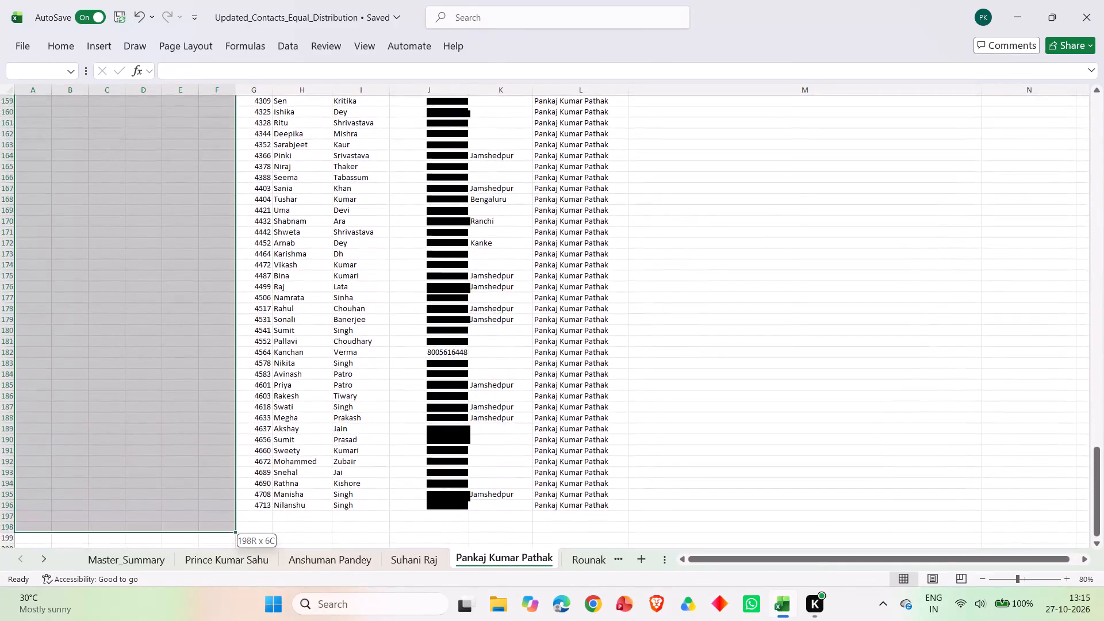
pyautogui.moveTo(217, 620); pyautogui.dragTo(229, 285)
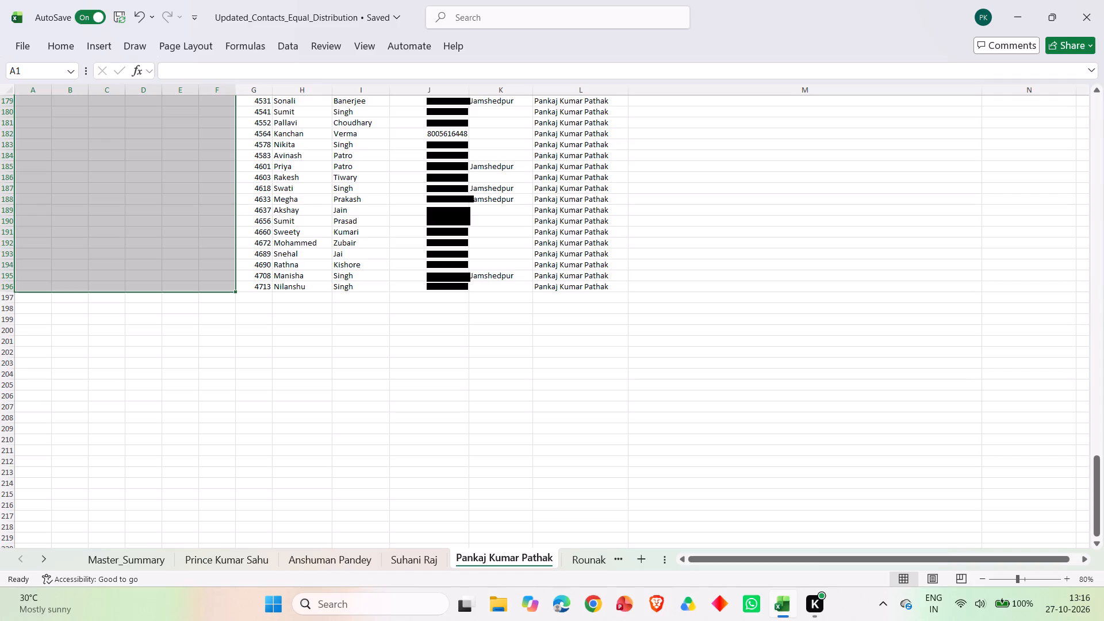
pyautogui.hotkey('ctrl', 'x')
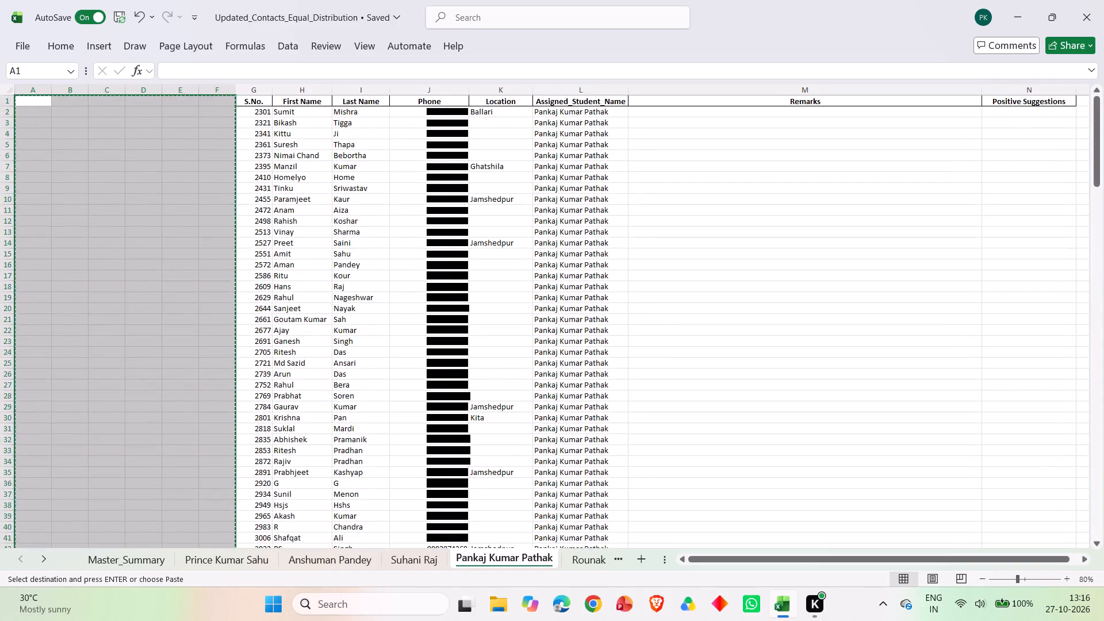
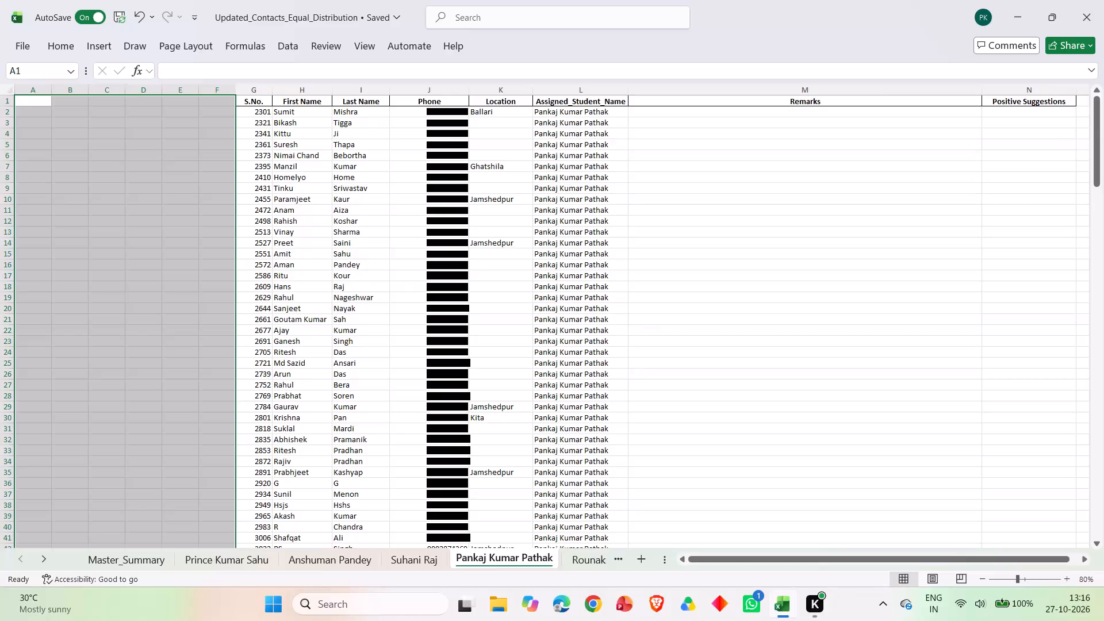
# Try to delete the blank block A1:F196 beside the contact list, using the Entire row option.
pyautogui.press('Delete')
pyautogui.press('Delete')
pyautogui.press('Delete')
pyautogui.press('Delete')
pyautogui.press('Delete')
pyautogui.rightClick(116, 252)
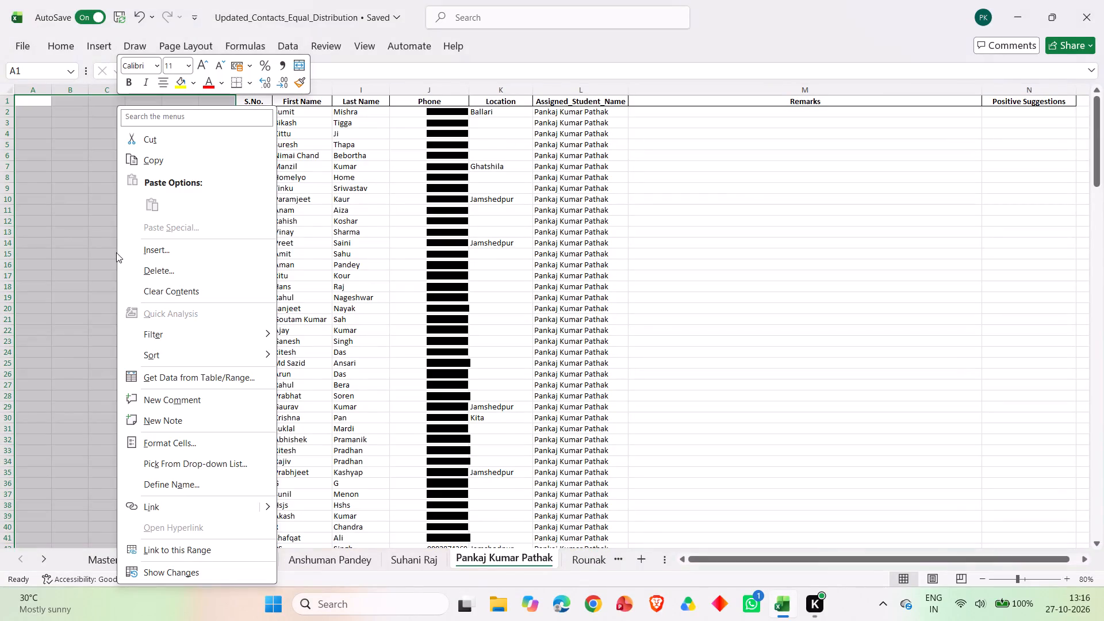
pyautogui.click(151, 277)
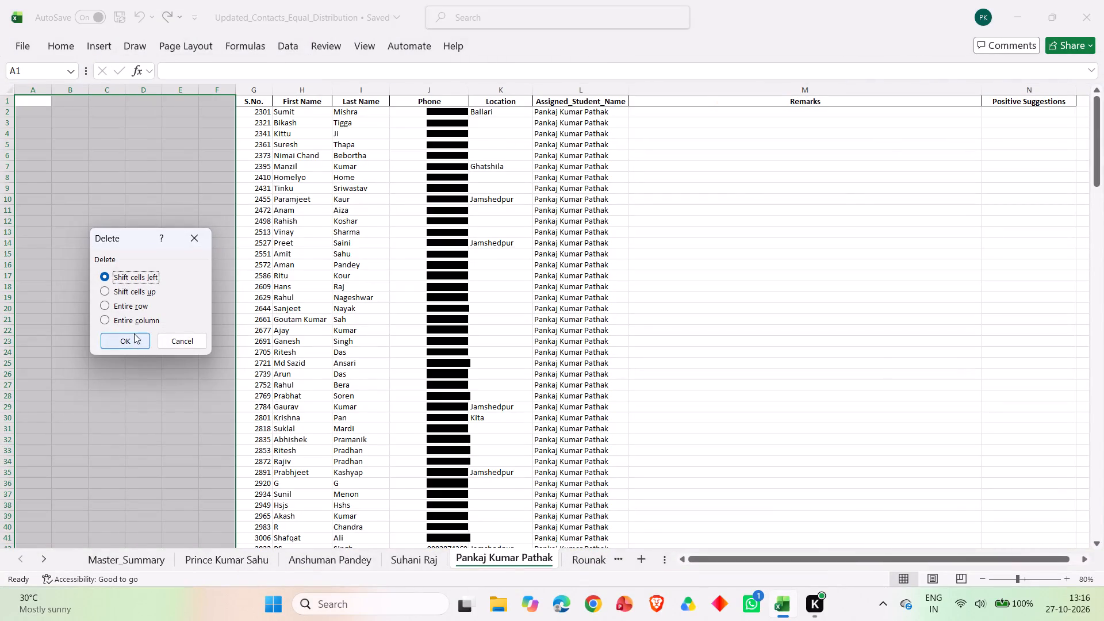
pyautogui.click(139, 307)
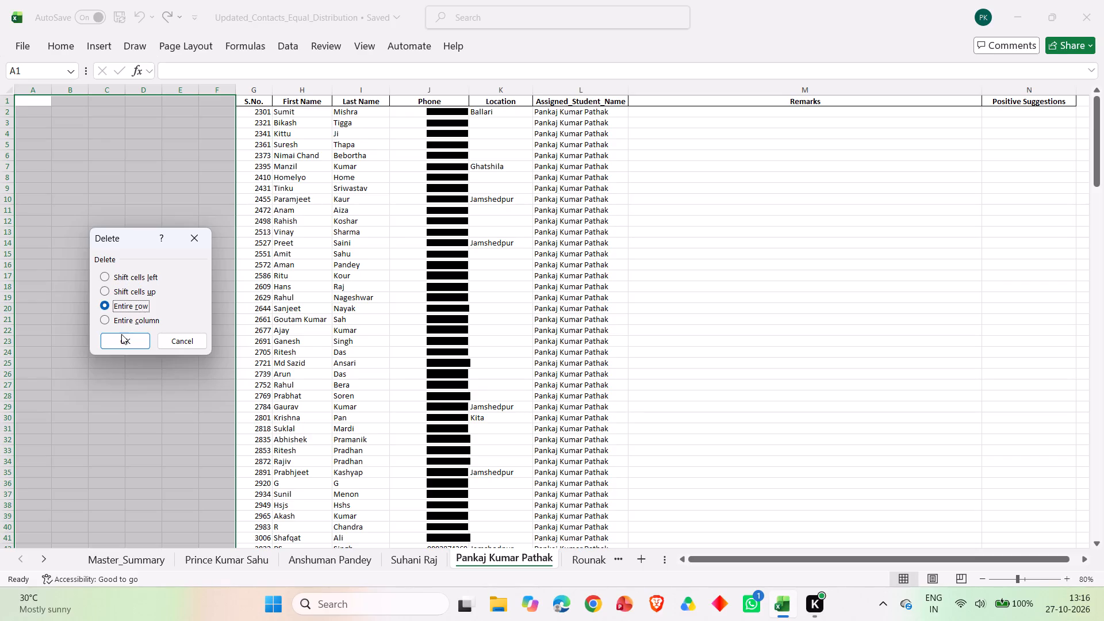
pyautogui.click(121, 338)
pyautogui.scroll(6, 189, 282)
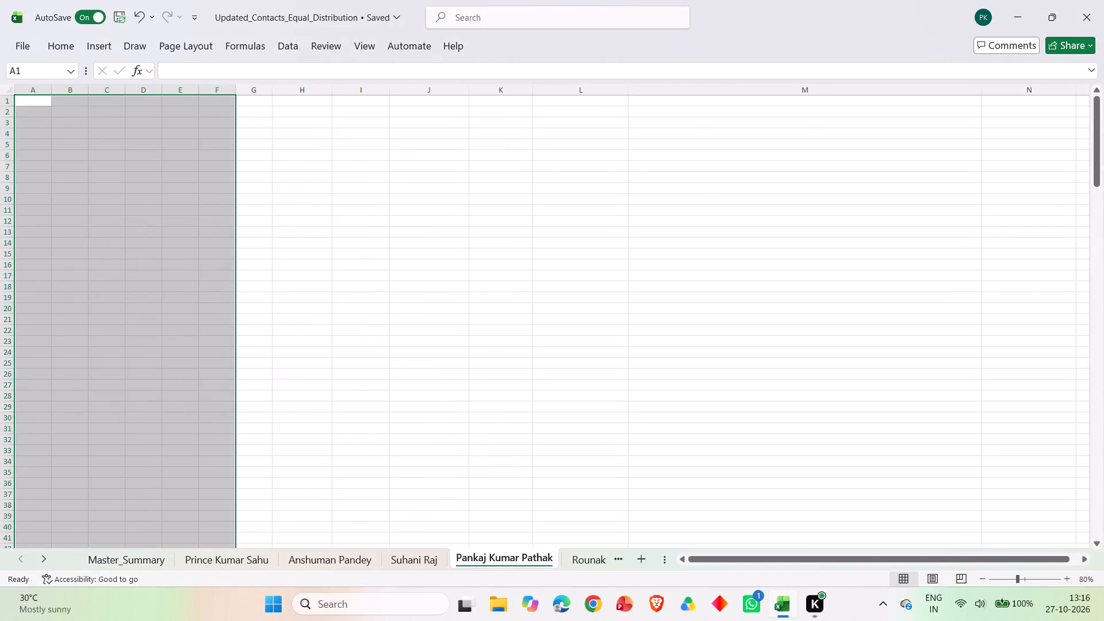
# Undo the last row deletion to restore the contact list on the assigned student's sheet.
pyautogui.scroll(20, 189, 270)
pyautogui.scroll(20, 189, 270)
pyautogui.scroll(1, 189, 270)
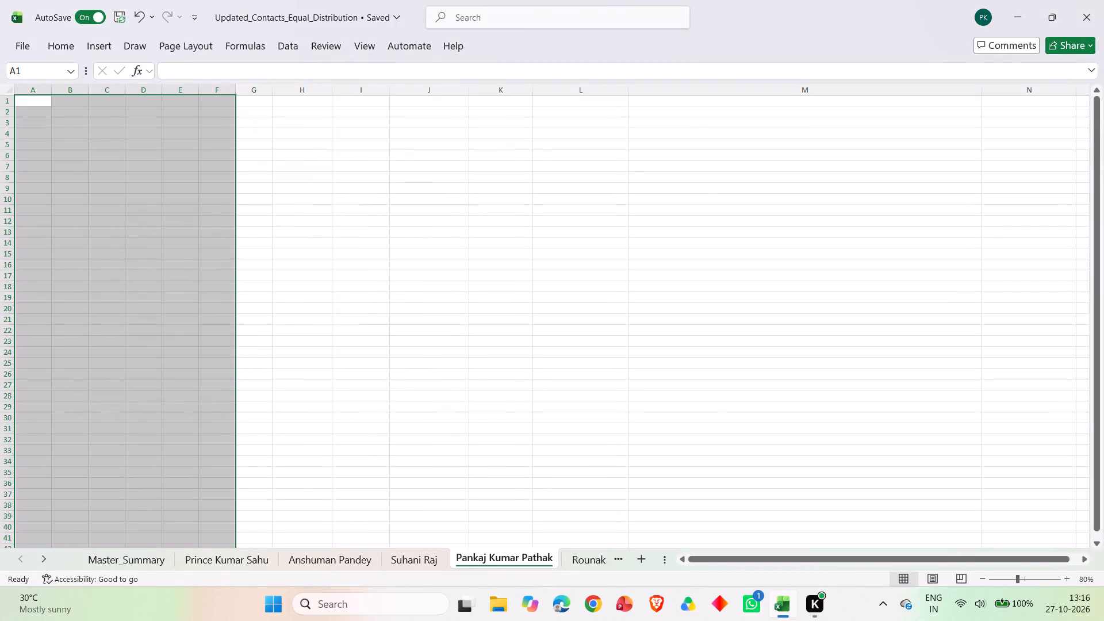
pyautogui.scroll(7, 156, 144)
pyautogui.click(135, 17)
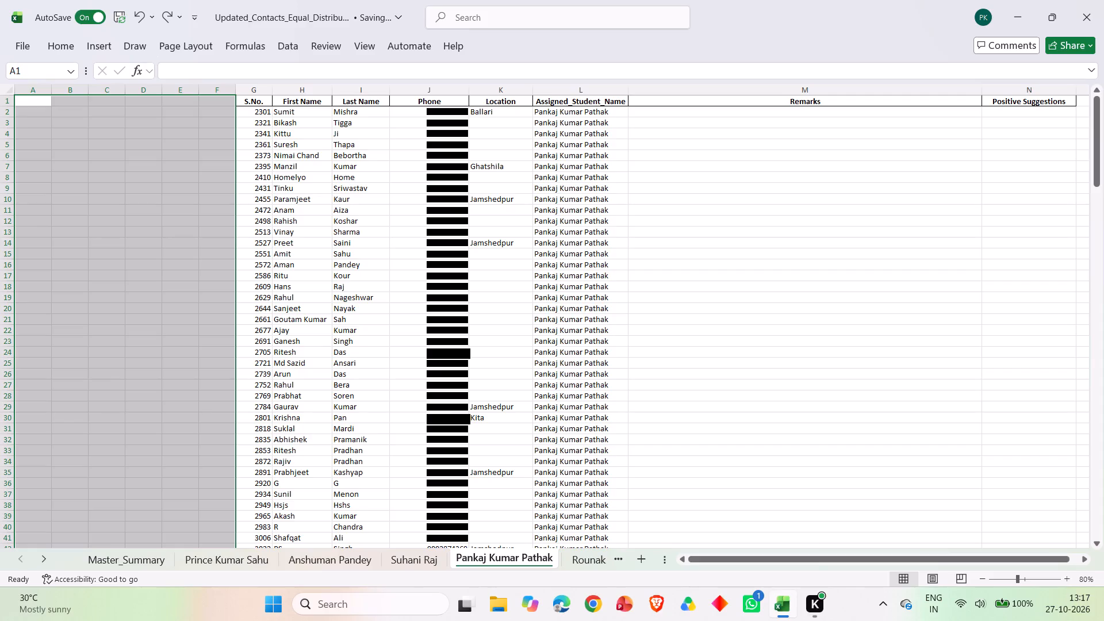
# Select the blank cells A1:A196 in column A, from the header row through the last record, and bring up the available cell operations.
pyautogui.scroll(10, 116, 294)
pyautogui.moveTo(30, 104); pyautogui.dragTo(0, 556)
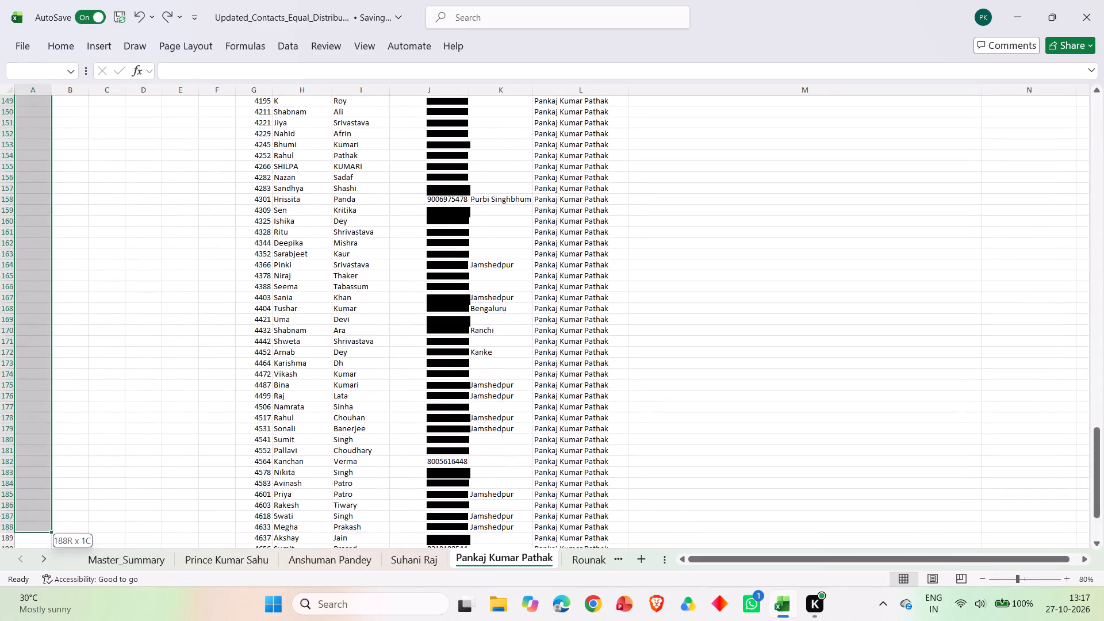
pyautogui.moveTo(0, 556); pyautogui.dragTo(9, 620)
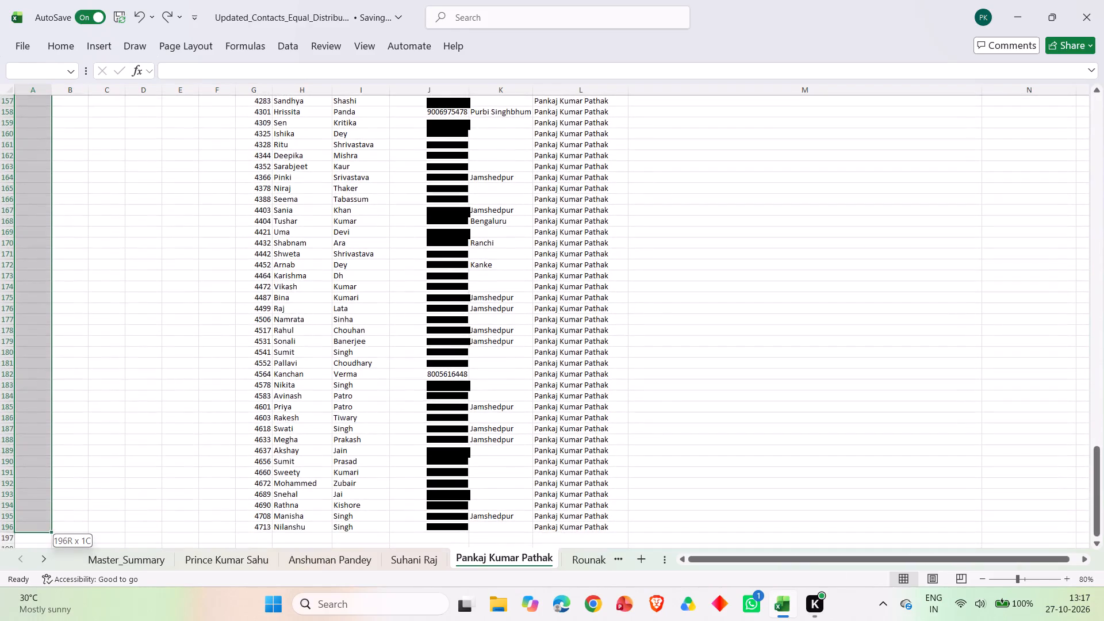
pyautogui.moveTo(9, 620); pyautogui.dragTo(6, 504)
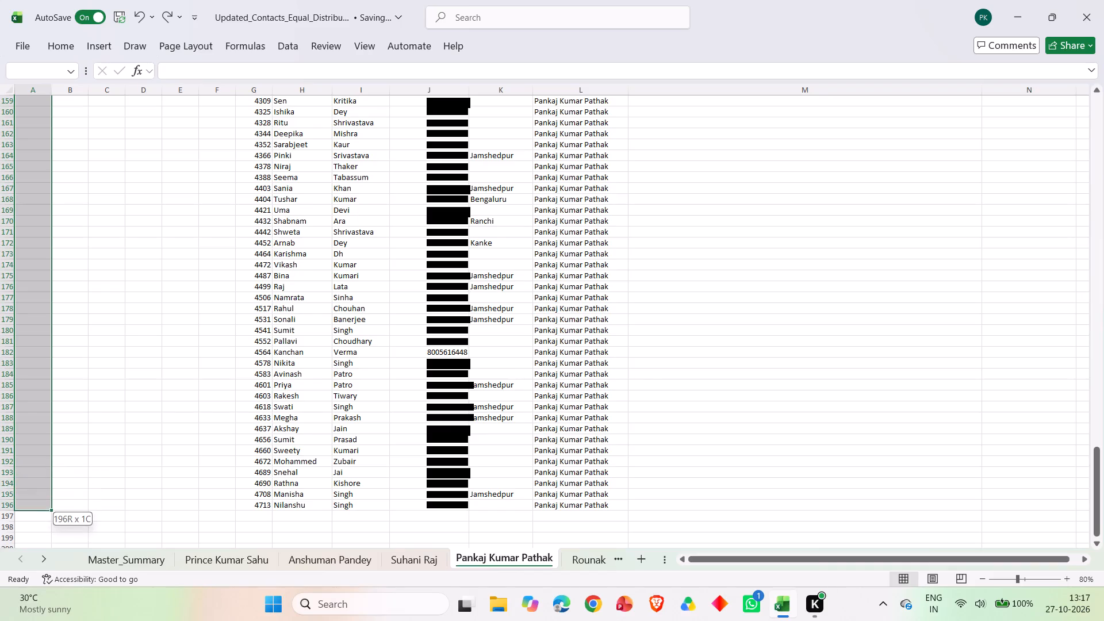
pyautogui.moveTo(6, 504); pyautogui.dragTo(34, 500)
pyautogui.rightClick(33, 324)
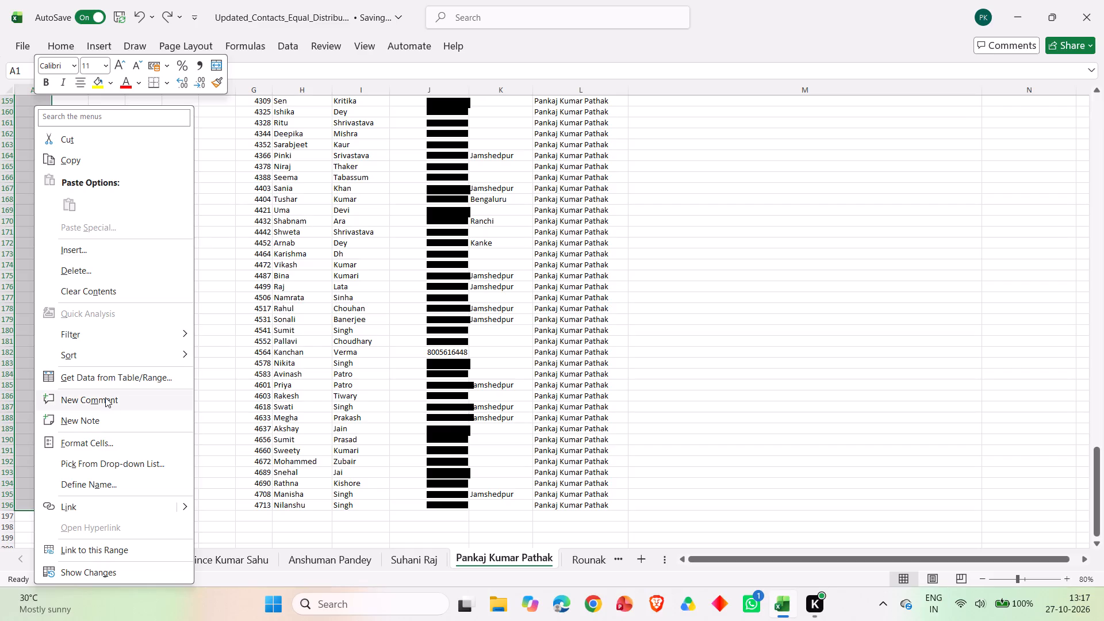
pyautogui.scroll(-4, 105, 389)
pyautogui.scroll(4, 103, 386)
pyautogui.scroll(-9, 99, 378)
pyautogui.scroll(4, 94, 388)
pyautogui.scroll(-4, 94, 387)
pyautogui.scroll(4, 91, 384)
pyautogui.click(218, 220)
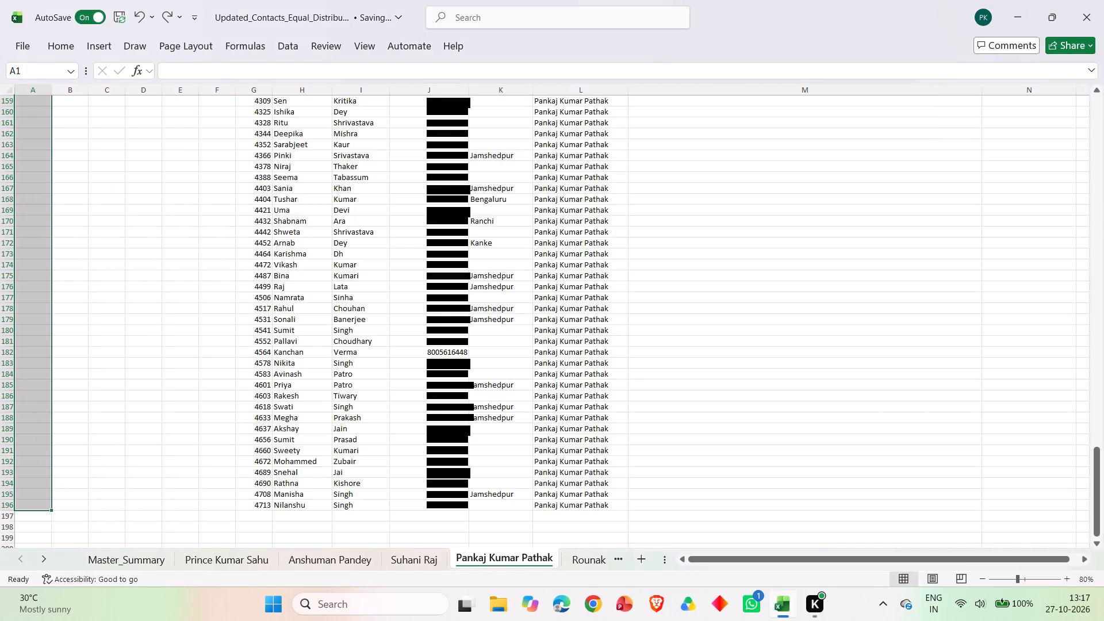
# Delete the blank columns A through F ahead of the contact list.
pyautogui.click(37, 92)
pyautogui.moveTo(37, 92); pyautogui.dragTo(220, 90)
pyautogui.rightClick(206, 124)
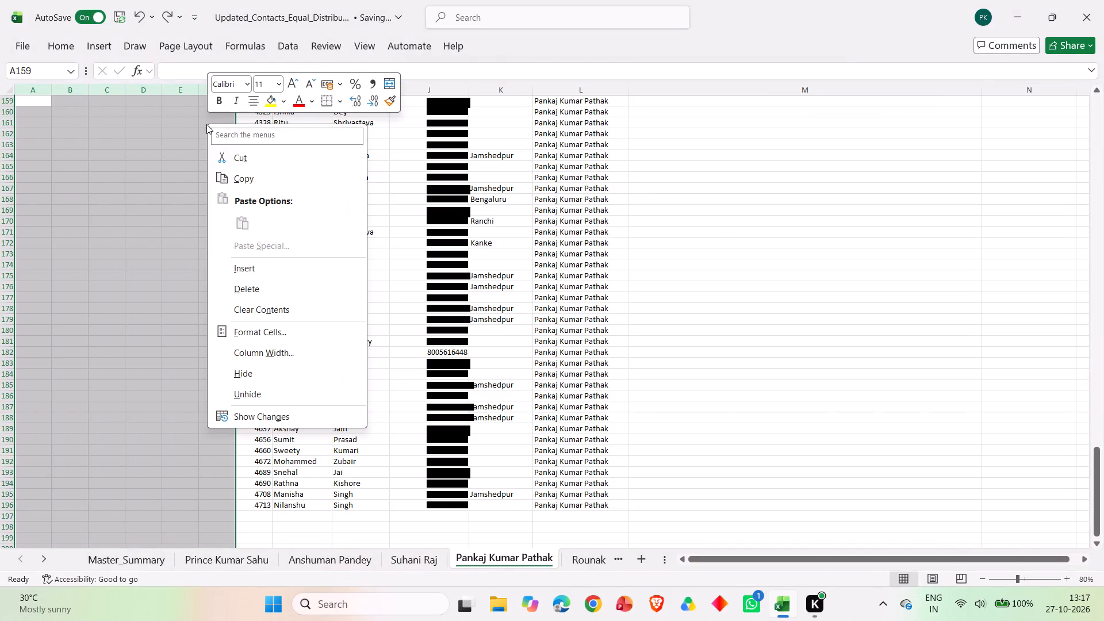
pyautogui.click(126, 285)
pyautogui.rightClick(126, 285)
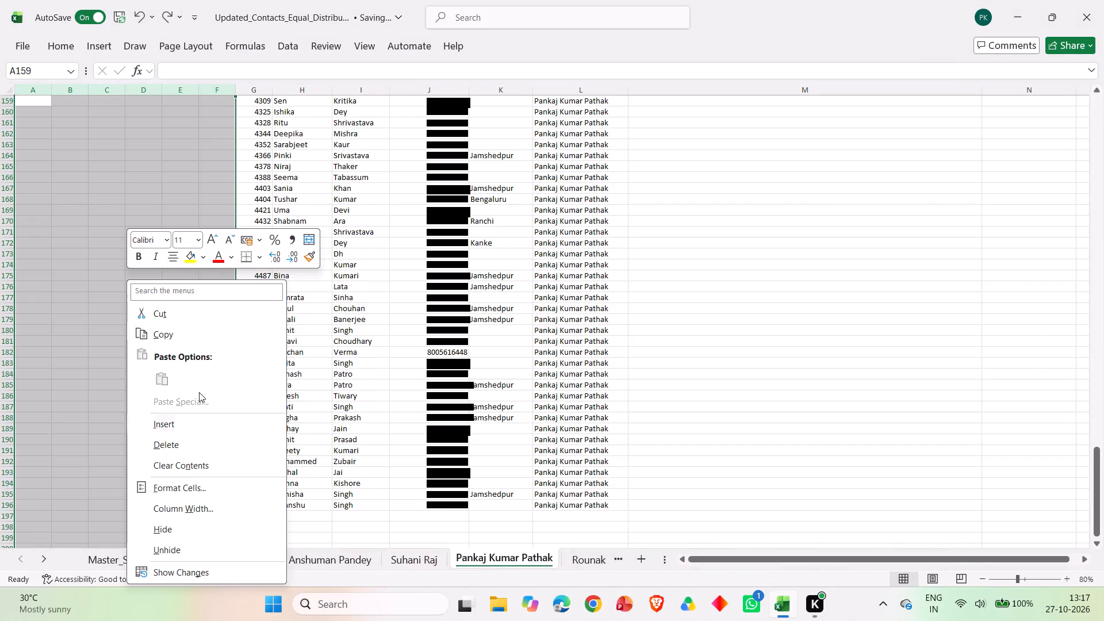
pyautogui.click(167, 445)
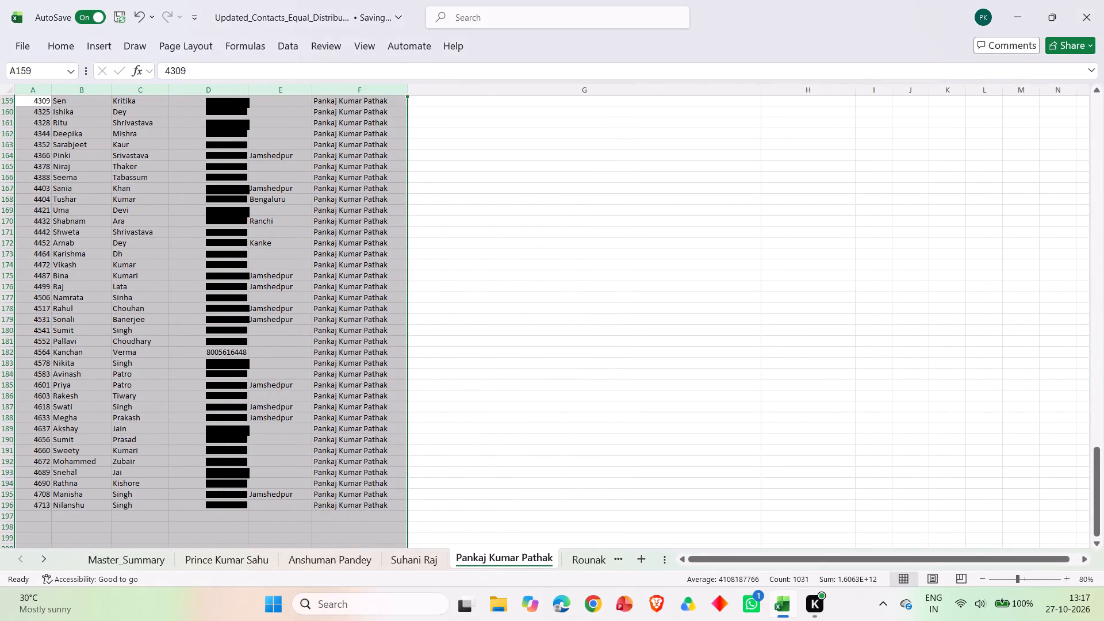
# Examine the contact list from the header row through the last record to check its new column layout.
pyautogui.scroll(-1, 161, 332)
pyautogui.scroll(17, 161, 331)
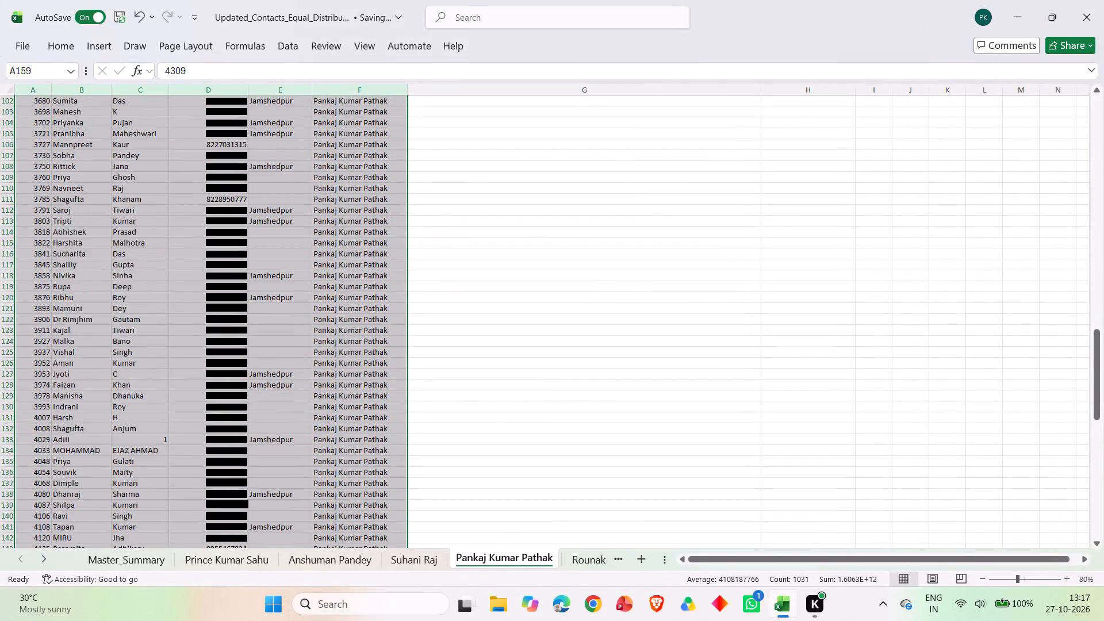
pyautogui.scroll(20, 160, 330)
pyautogui.scroll(20, 160, 330)
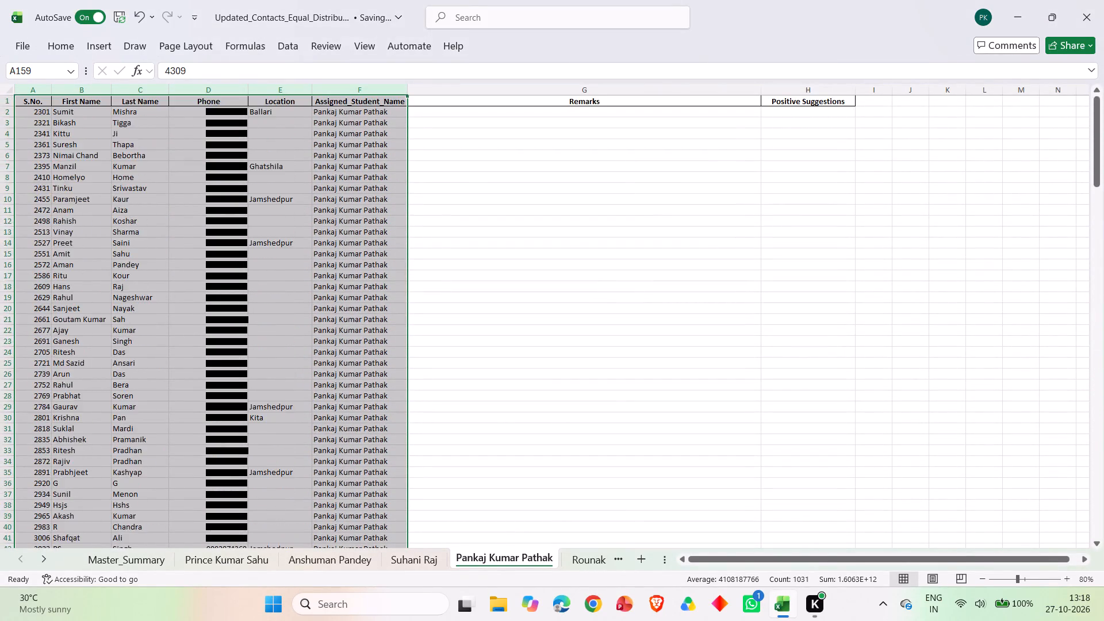
pyautogui.scroll(11, 133, 325)
pyautogui.click(818, 210)
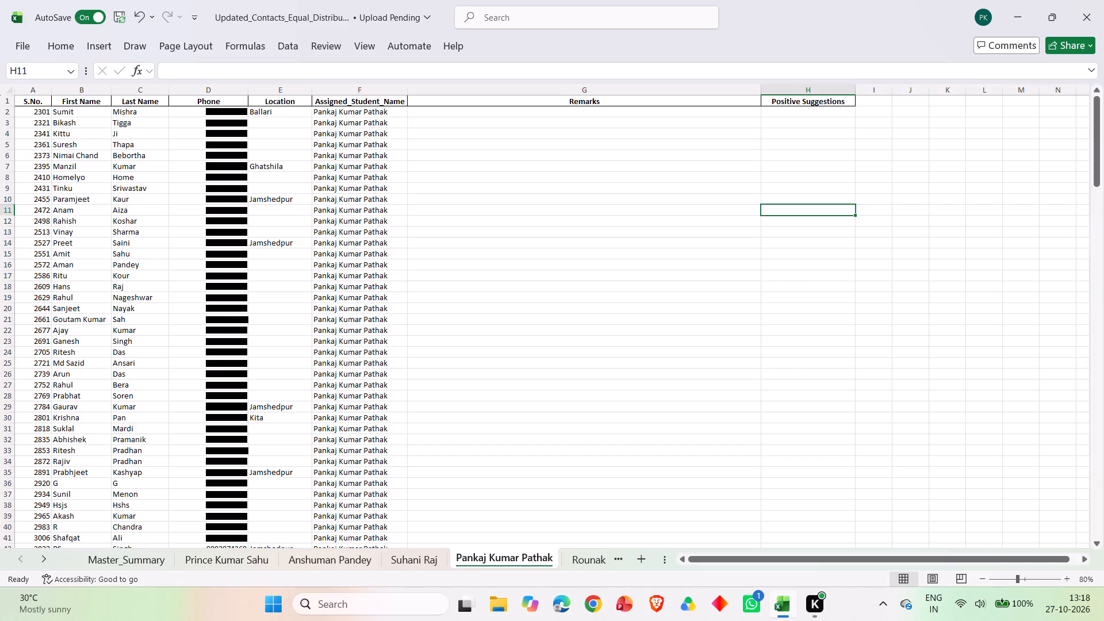
pyautogui.scroll(8, 210, 360)
pyautogui.scroll(-14, 210, 360)
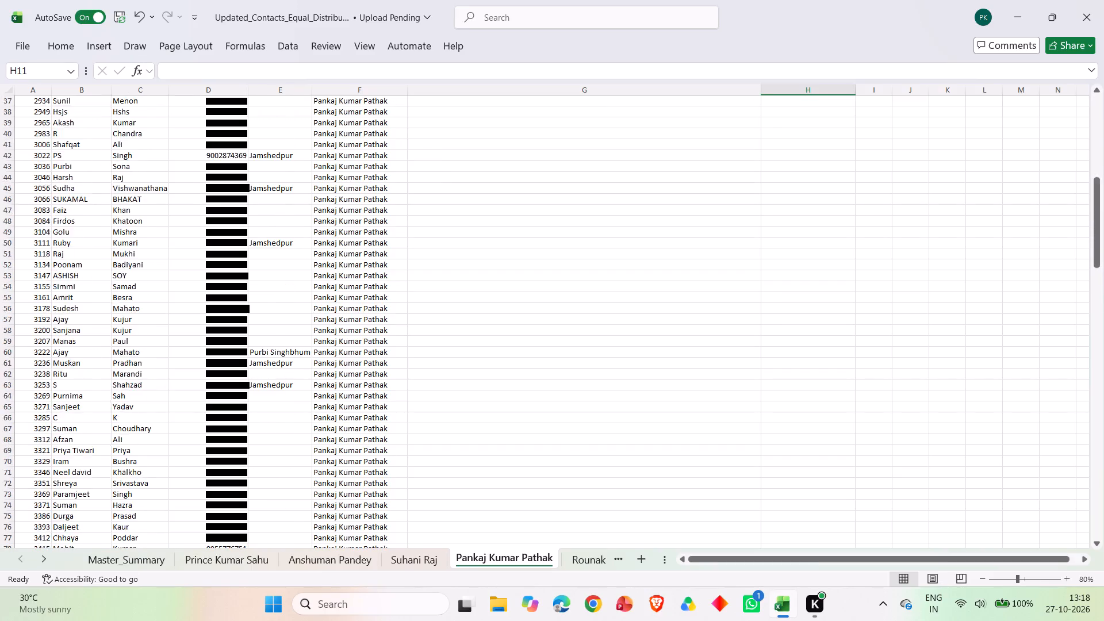
pyautogui.scroll(-20, 210, 360)
pyautogui.scroll(-17, 210, 360)
pyautogui.scroll(-6, 208, 358)
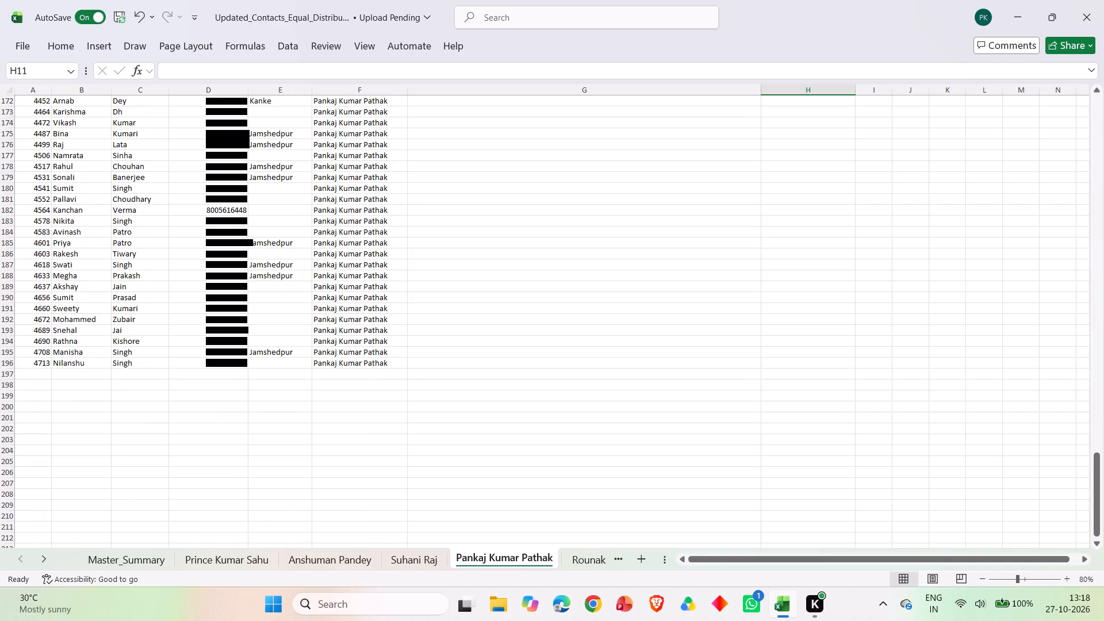
pyautogui.rightClick(208, 358)
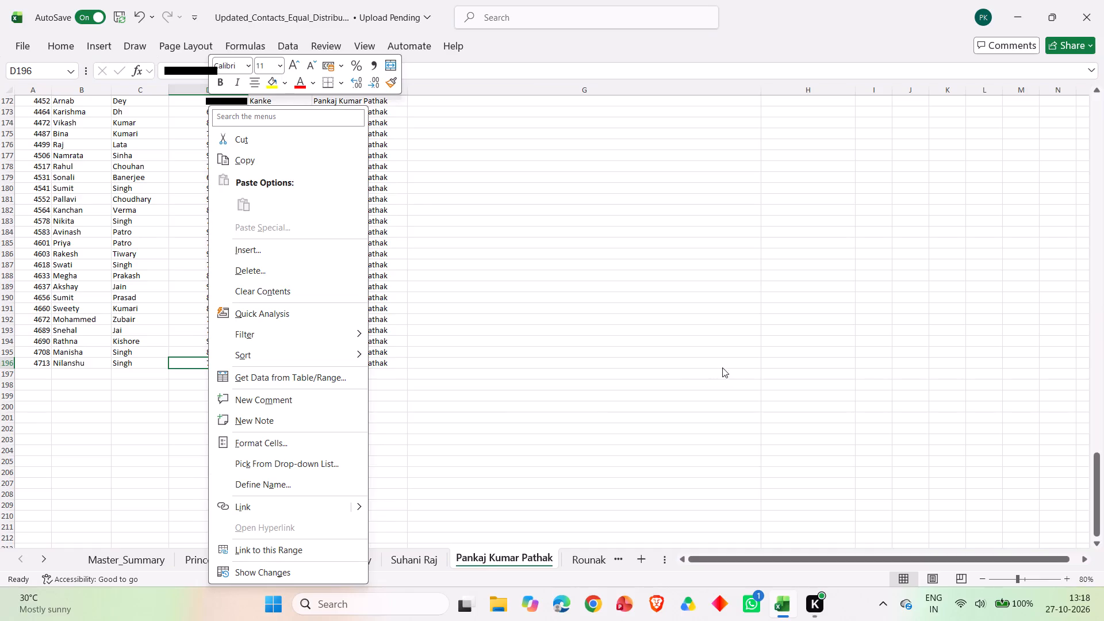
pyautogui.click(599, 391)
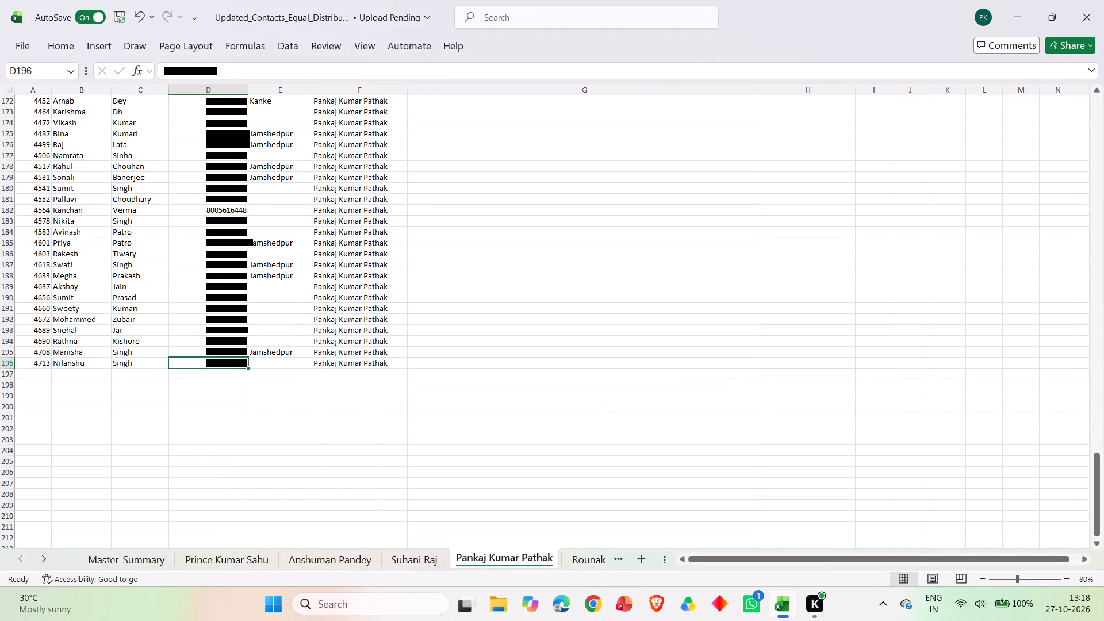
pyautogui.scroll(20, 189, 371)
pyautogui.scroll(7, 189, 371)
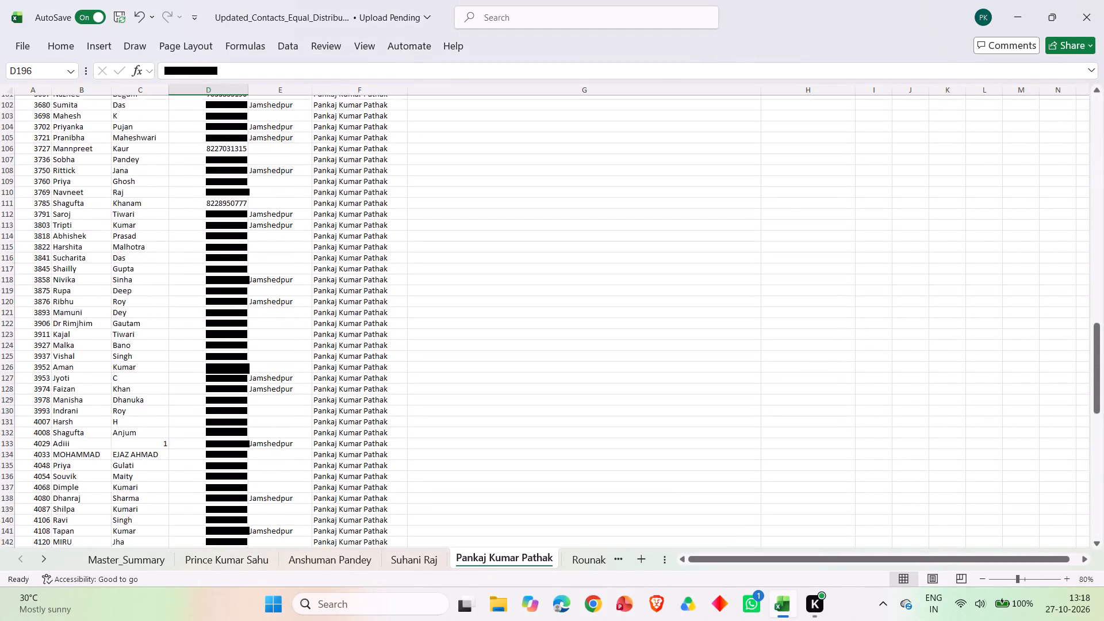
pyautogui.scroll(20, 189, 371)
pyautogui.scroll(20, 189, 371)
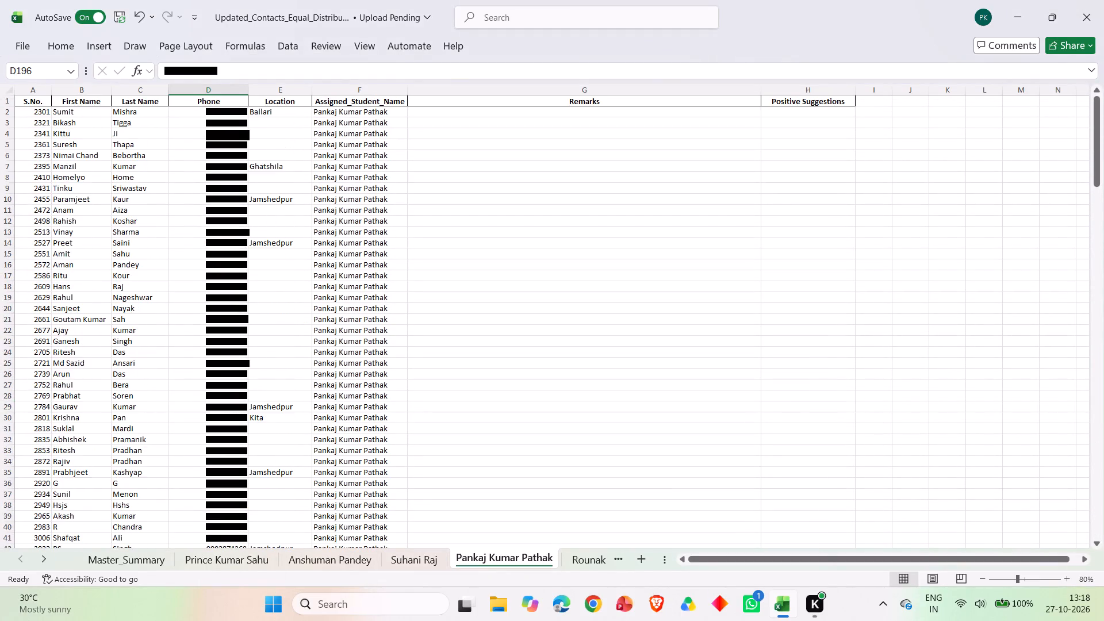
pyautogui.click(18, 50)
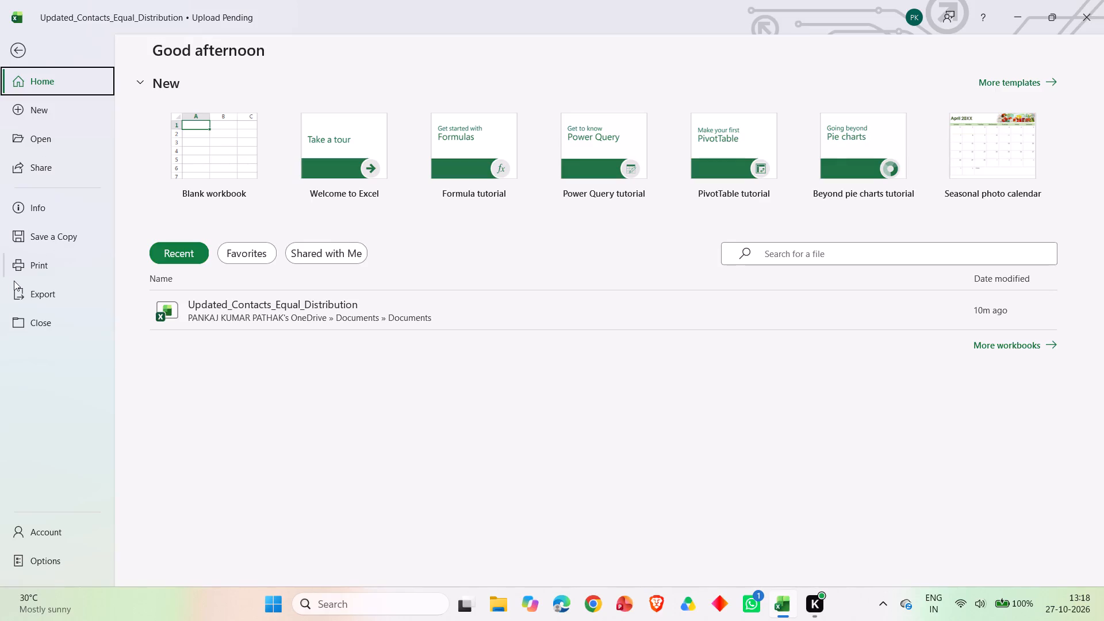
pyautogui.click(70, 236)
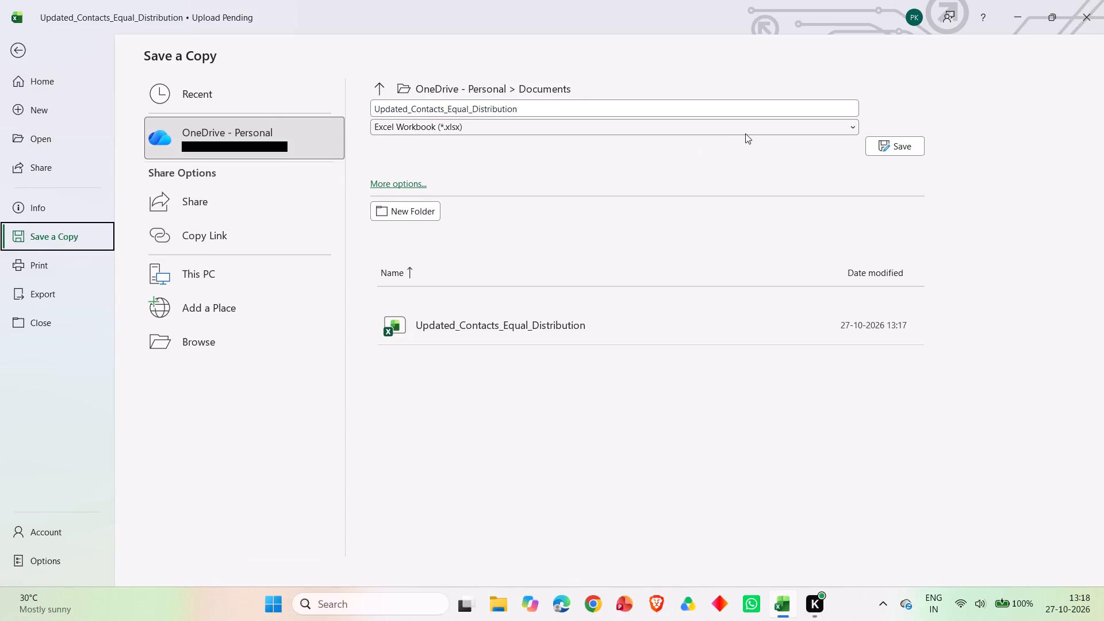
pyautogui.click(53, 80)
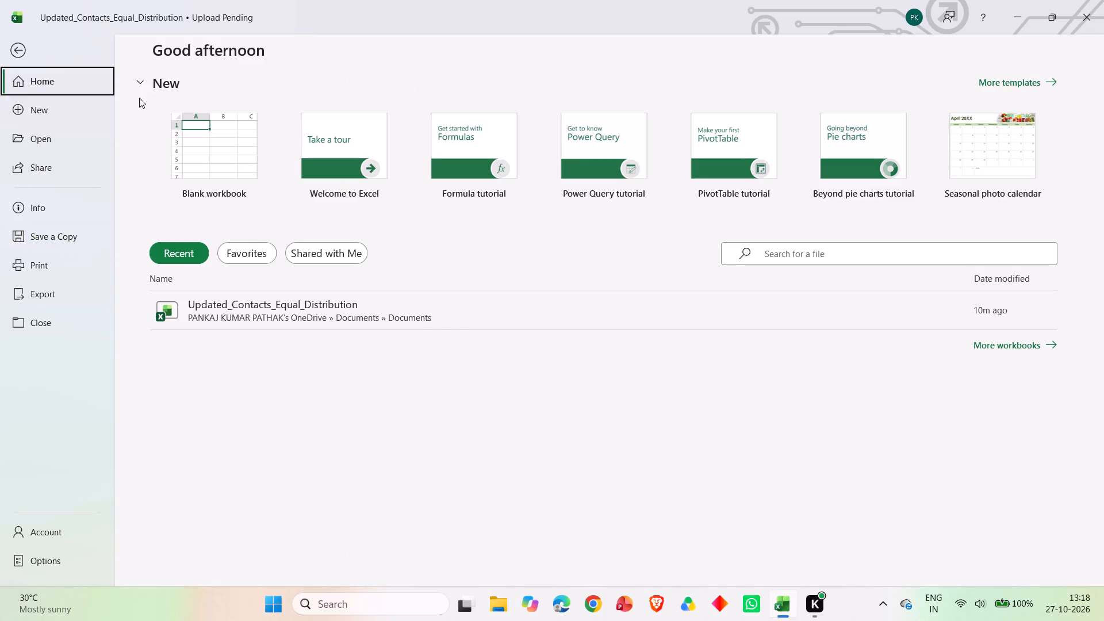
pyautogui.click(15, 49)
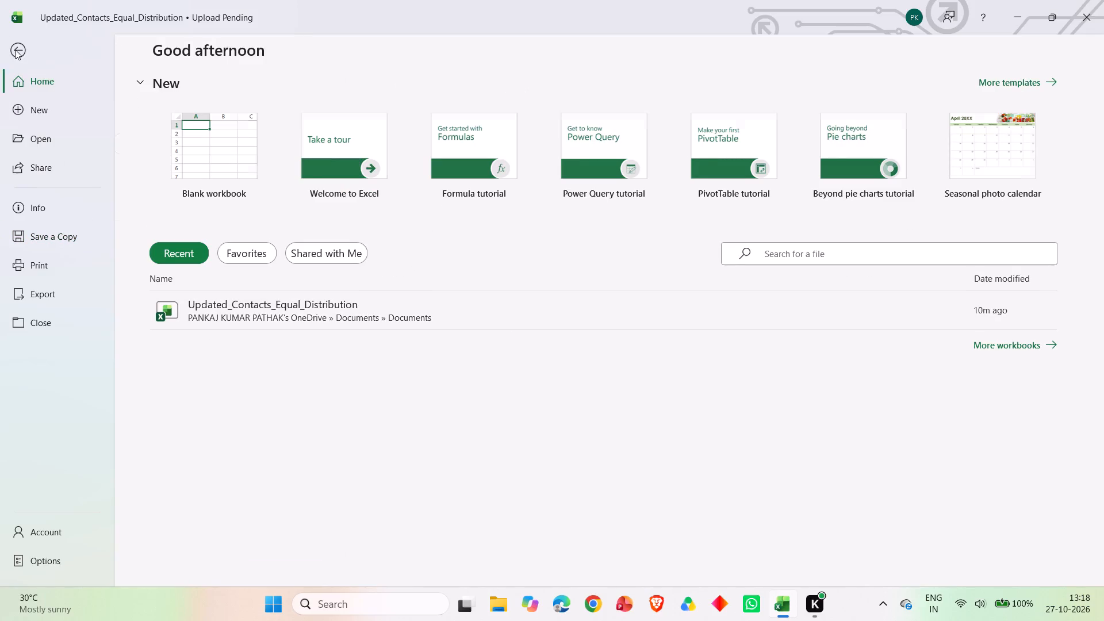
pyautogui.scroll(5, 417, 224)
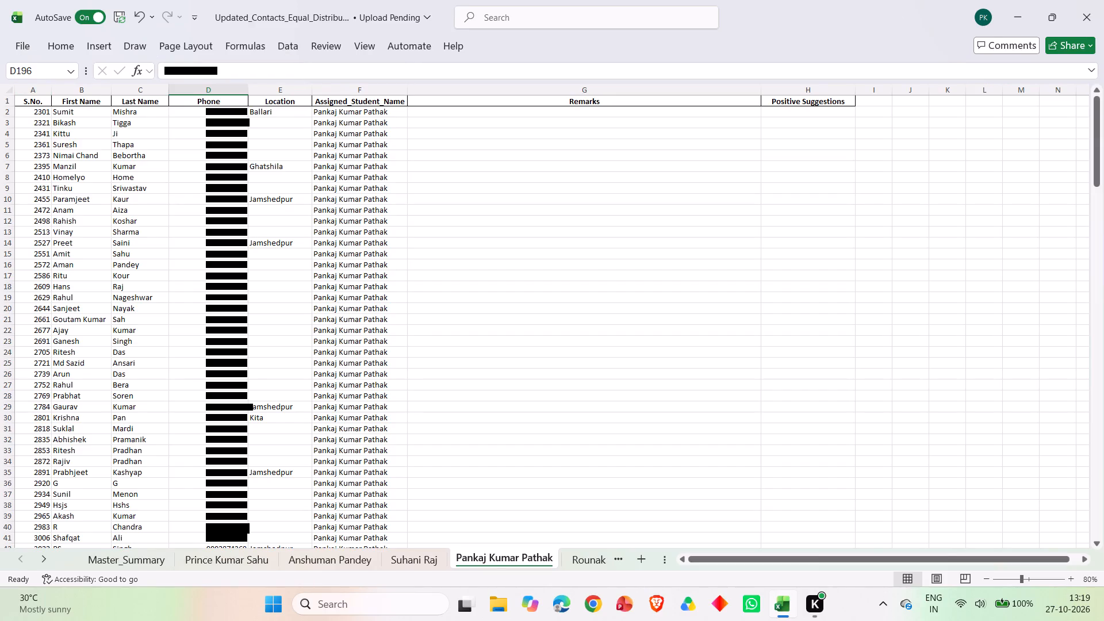
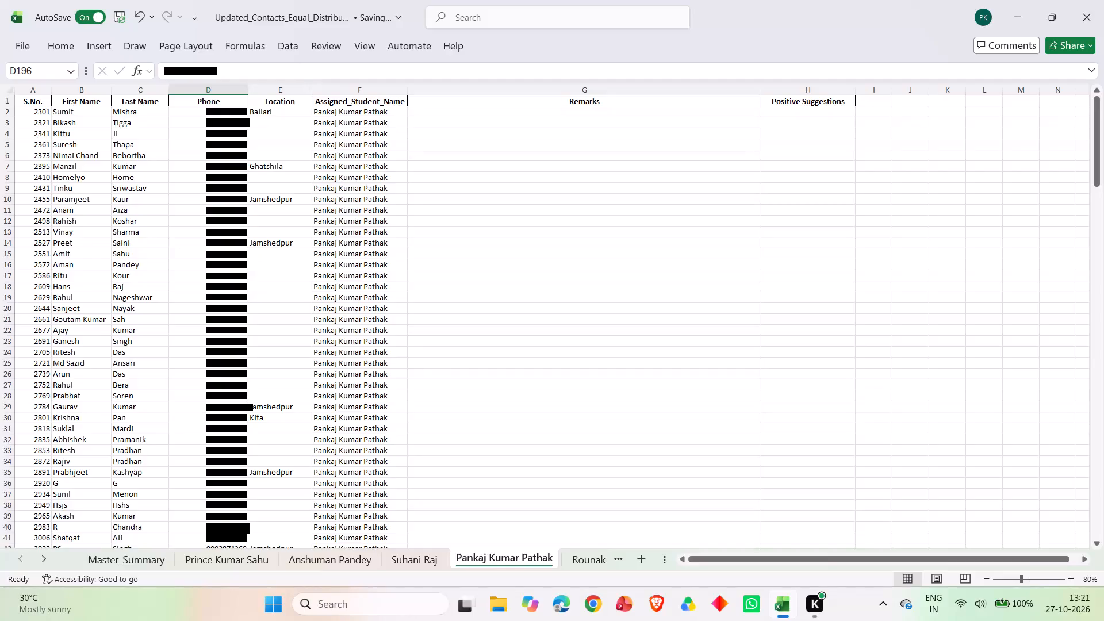
# Enter the remark "Didn't connect" in cell G2 of the Remarks column for the first contact, S.No. 2301.
pyautogui.click(1068, 584)
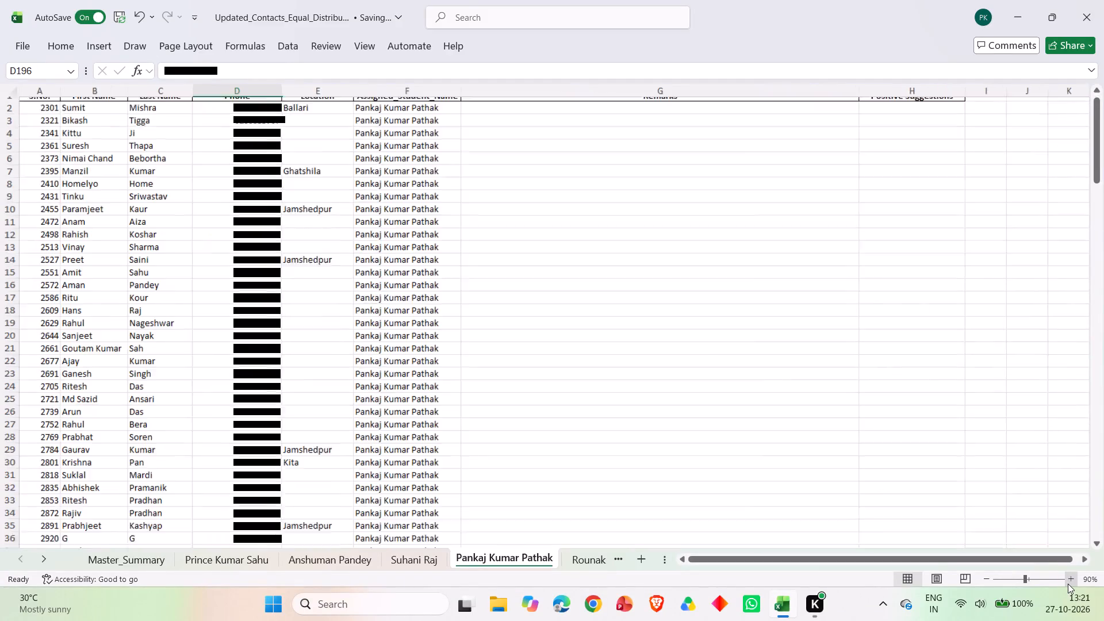
pyautogui.scroll(11, 470, 394)
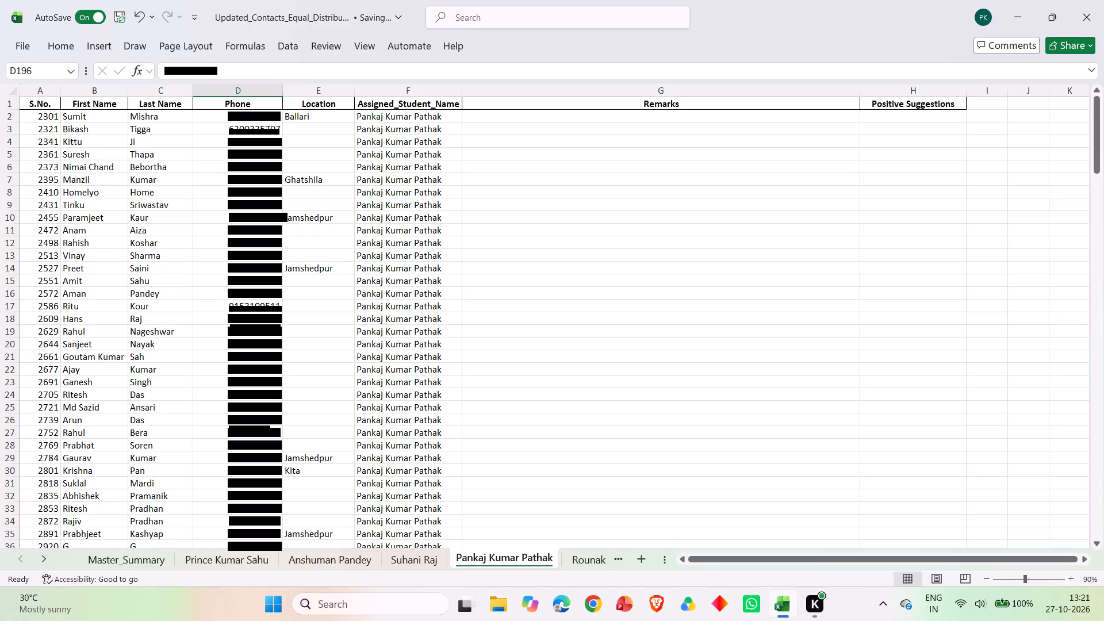
pyautogui.doubleClick(583, 120)
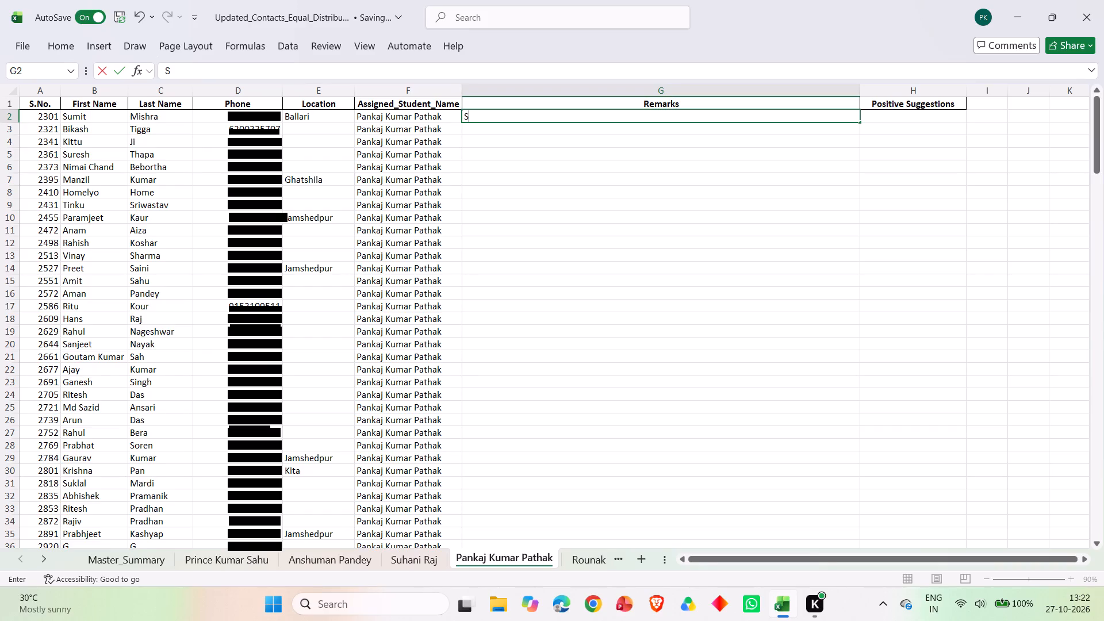
pyautogui.press('BackSpace')
pyautogui.press('n')
pyautogui.write("'t")
pyautogui.press('space')
pyautogui.write('connect')
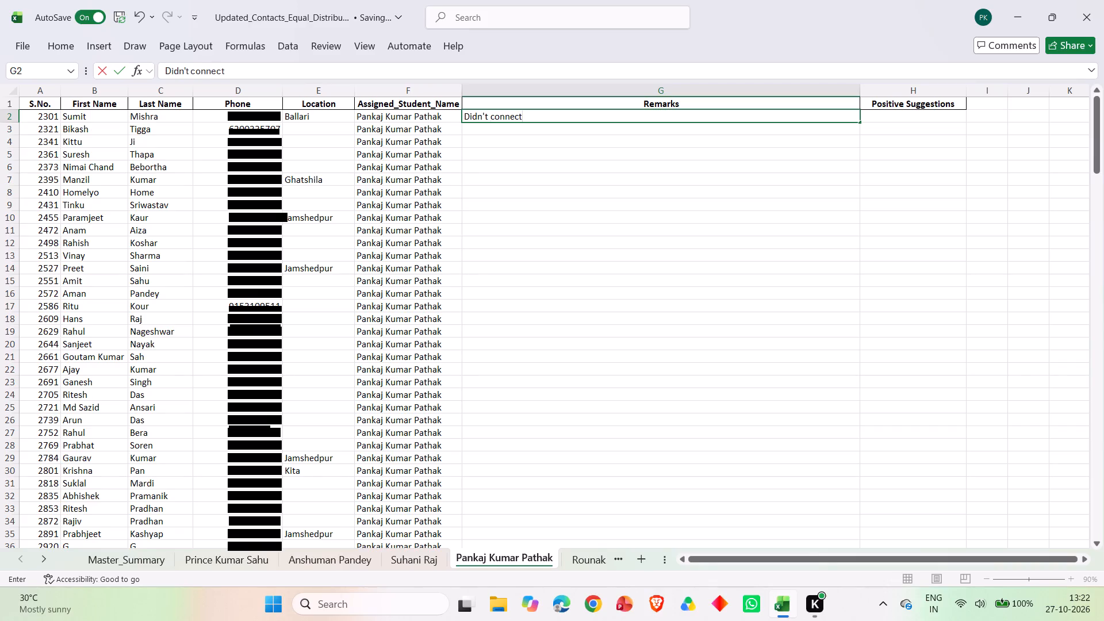
pyautogui.press('Return')
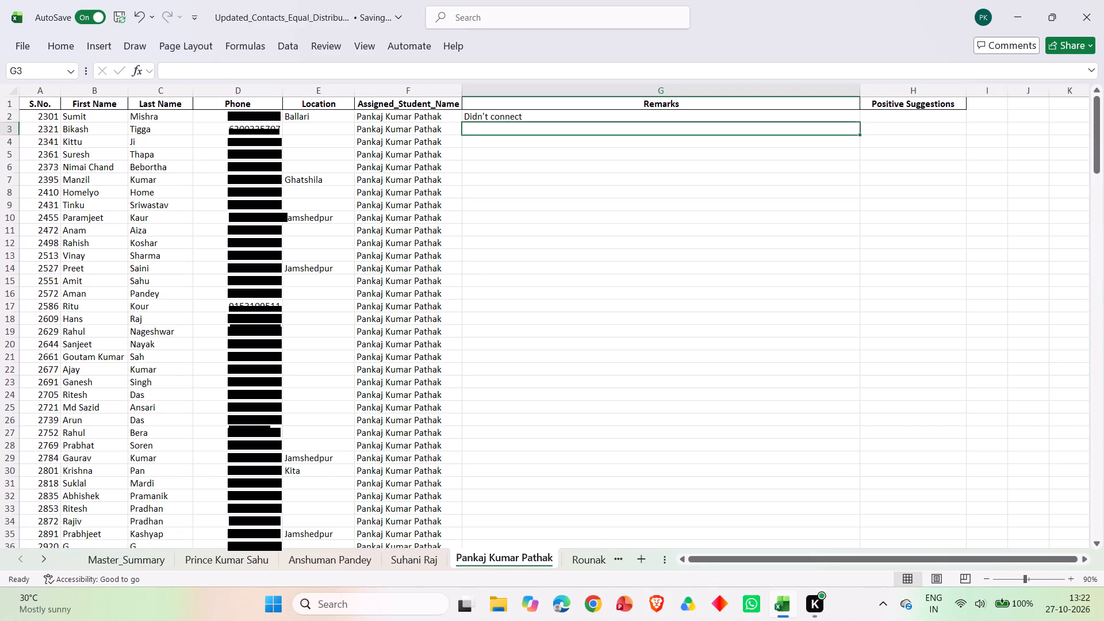
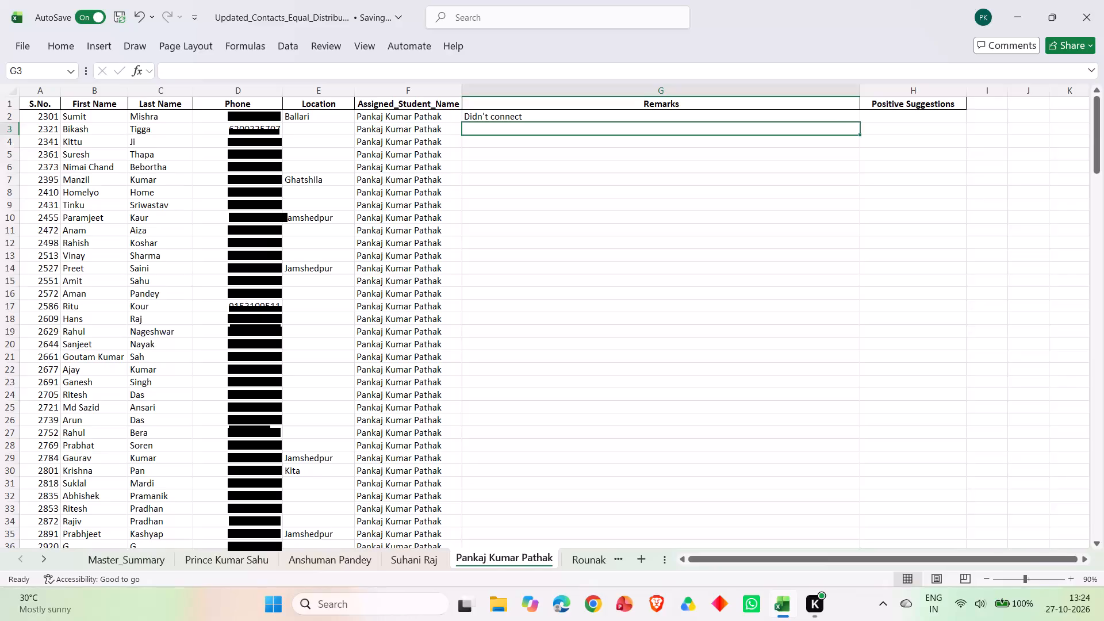
# Clear the remark text from cell G2 in the Remarks column for the contact with S.No. 2301.
pyautogui.doubleClick(596, 114)
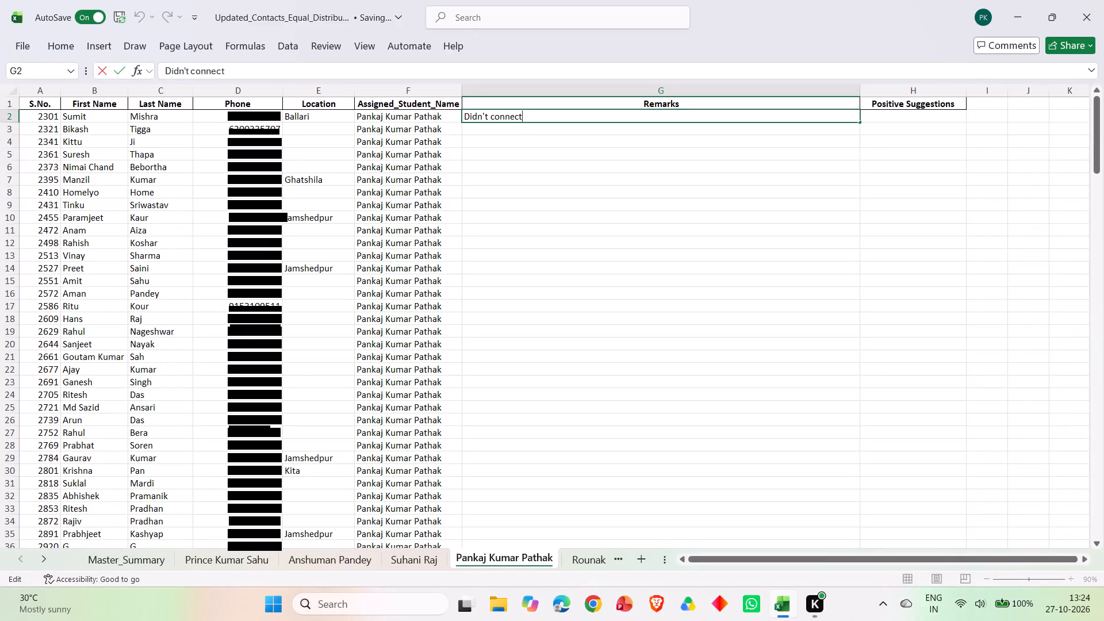
pyautogui.press('BackSpace')
pyautogui.press('BackSpace')
pyautogui.press('BackSpace')
pyautogui.press('BackSpace')
pyautogui.press('BackSpace')
pyautogui.press('BackSpace')
pyautogui.press('BackSpace')
pyautogui.press('BackSpace')
pyautogui.press('BackSpace')
pyautogui.press('BackSpace')
pyautogui.press('BackSpace')
pyautogui.press('BackSpace')
pyautogui.press('BackSpace')
pyautogui.press('BackSpace')
pyautogui.press('BackSpace')
pyautogui.press('BackSpace')
pyautogui.press('BackSpace')
pyautogui.press('BackSpace')
pyautogui.press('BackSpace')
pyautogui.press('BackSpace')
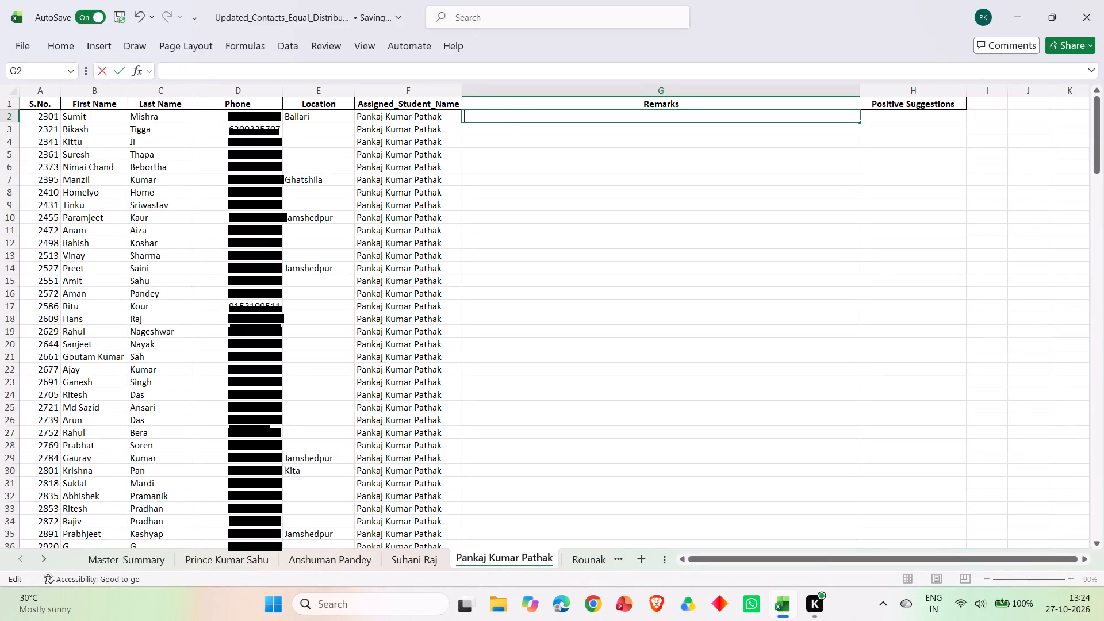
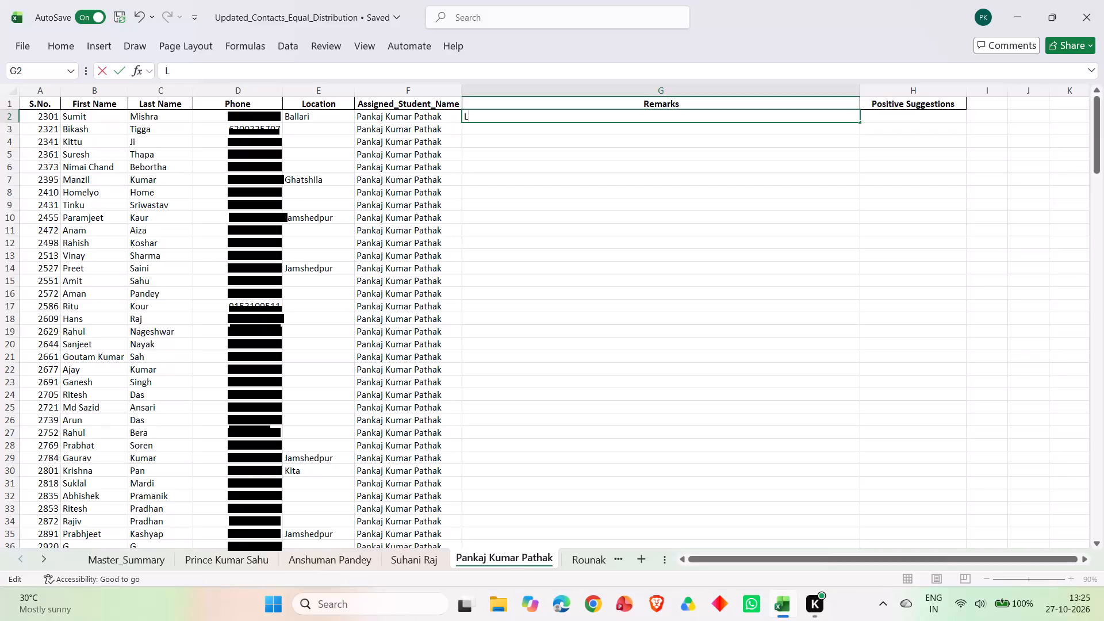
# Enter the remark "Looking for job" in cell G2 for the contact with S.No. 2301.
pyautogui.write('ooking foer')
pyautogui.press('space')
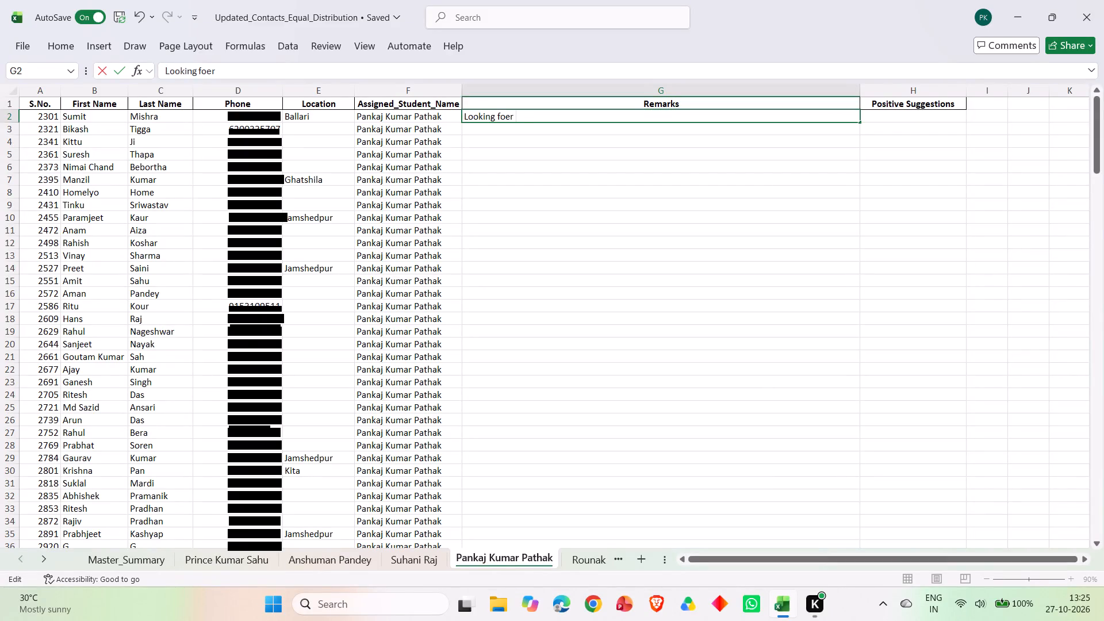
pyautogui.write('job')
pyautogui.press('Left')
pyautogui.press('Left')
pyautogui.press('Left')
pyautogui.press('Left')
pyautogui.press('Left')
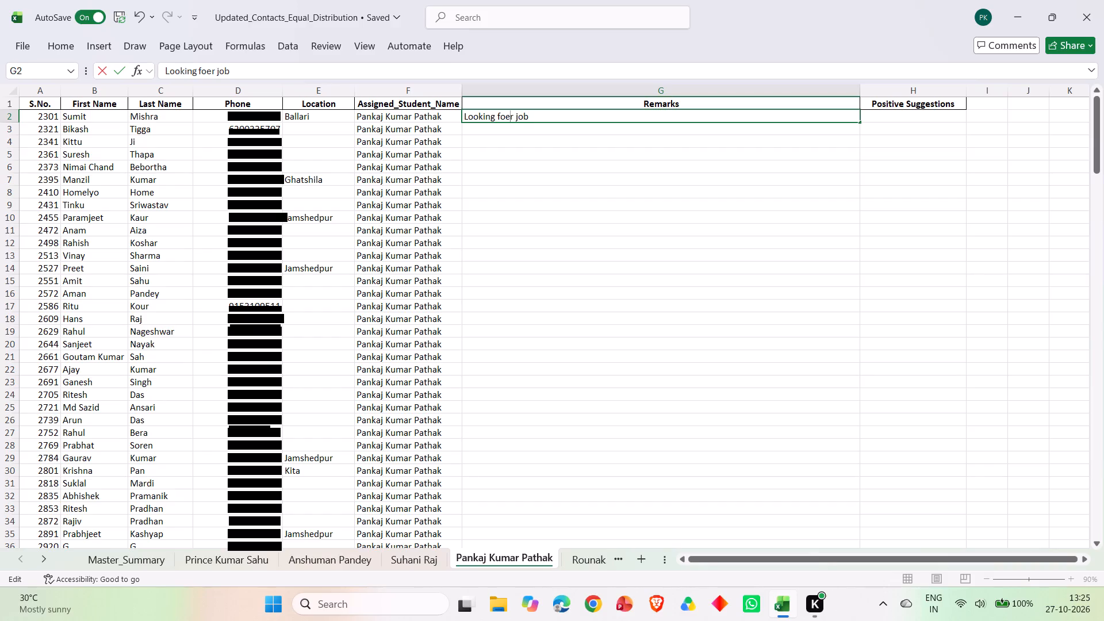
pyautogui.press('BackSpace')
pyautogui.press('Return')
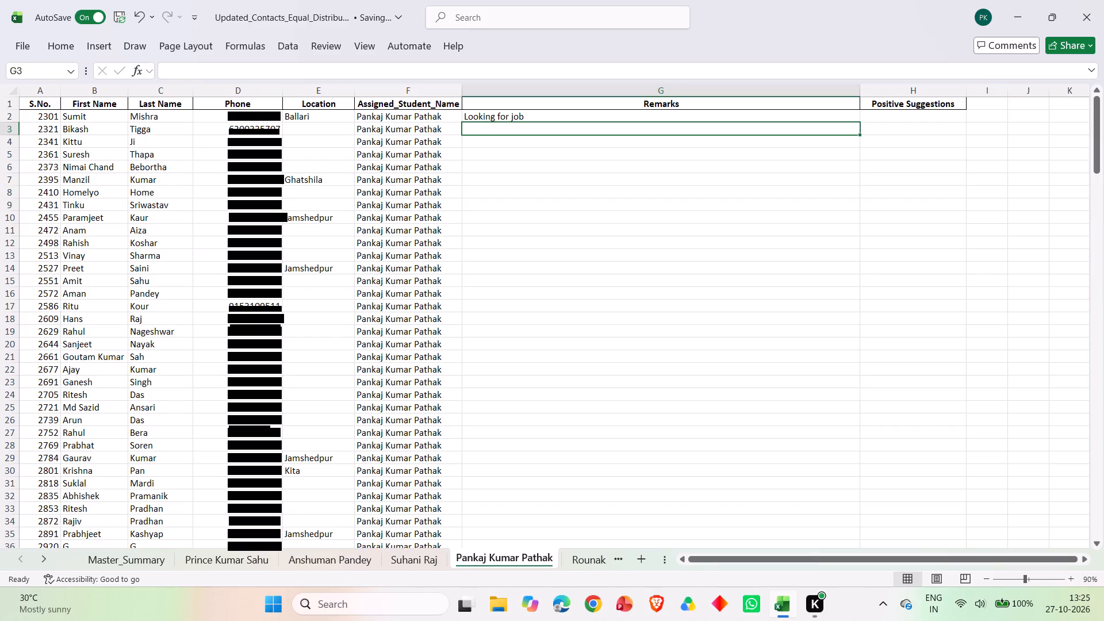
# Enter the remark "Exploring the app" in cell G3 for the contact with S.No. 2321.
pyautogui.press('e')
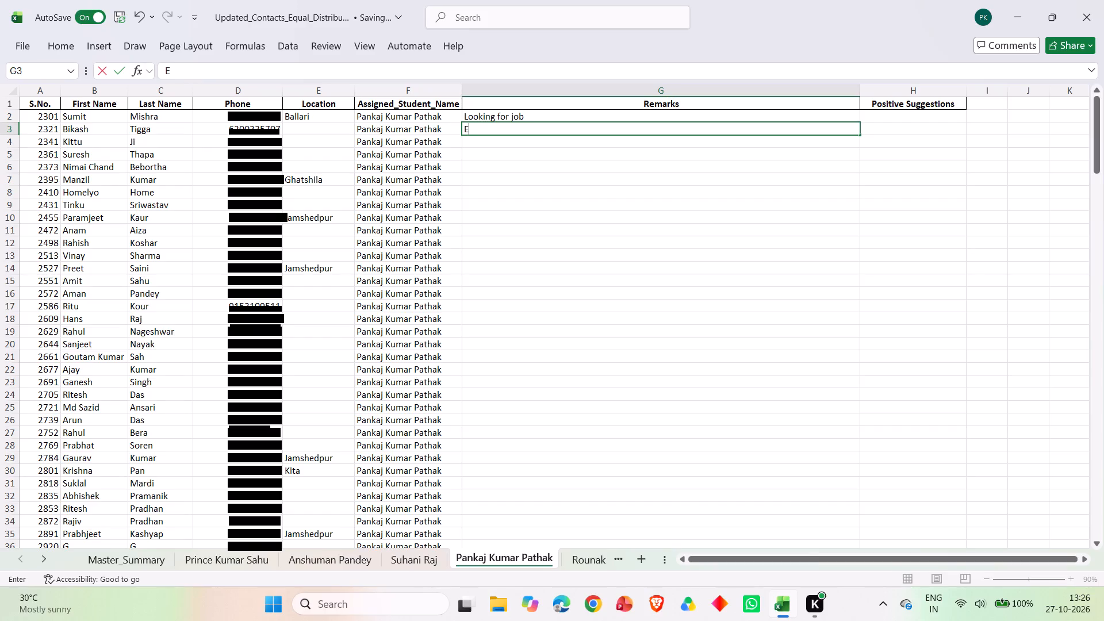
pyautogui.write('xplorimng')
pyautogui.press('space')
pyautogui.press('BackSpace')
pyautogui.press('BackSpace')
pyautogui.press('BackSpace')
pyautogui.press('BackSpace')
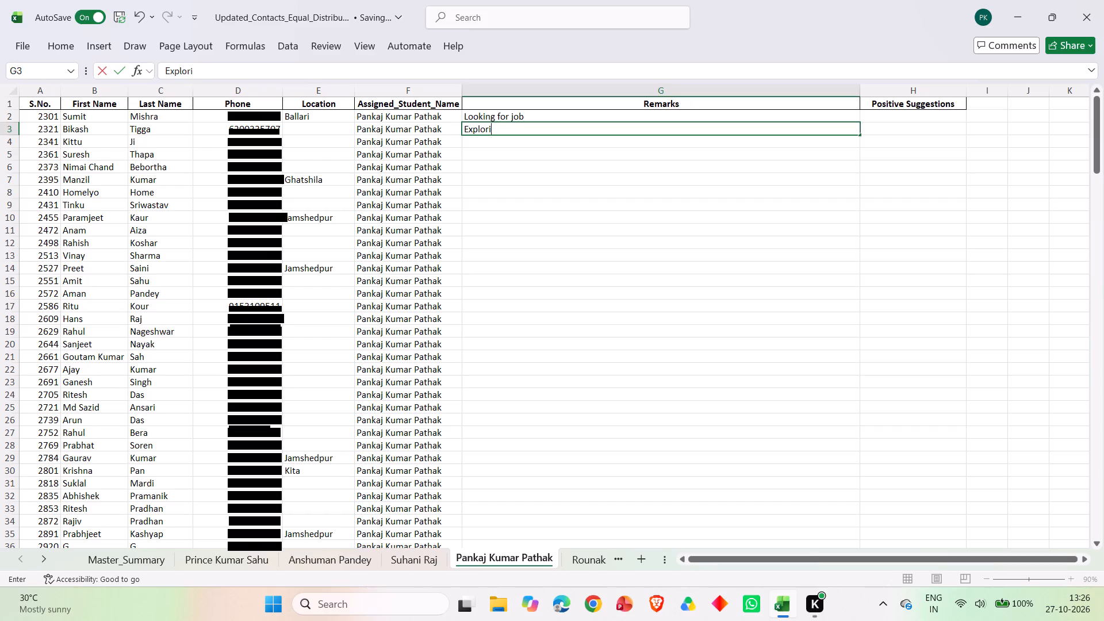
pyautogui.write('ng the')
pyautogui.press('space')
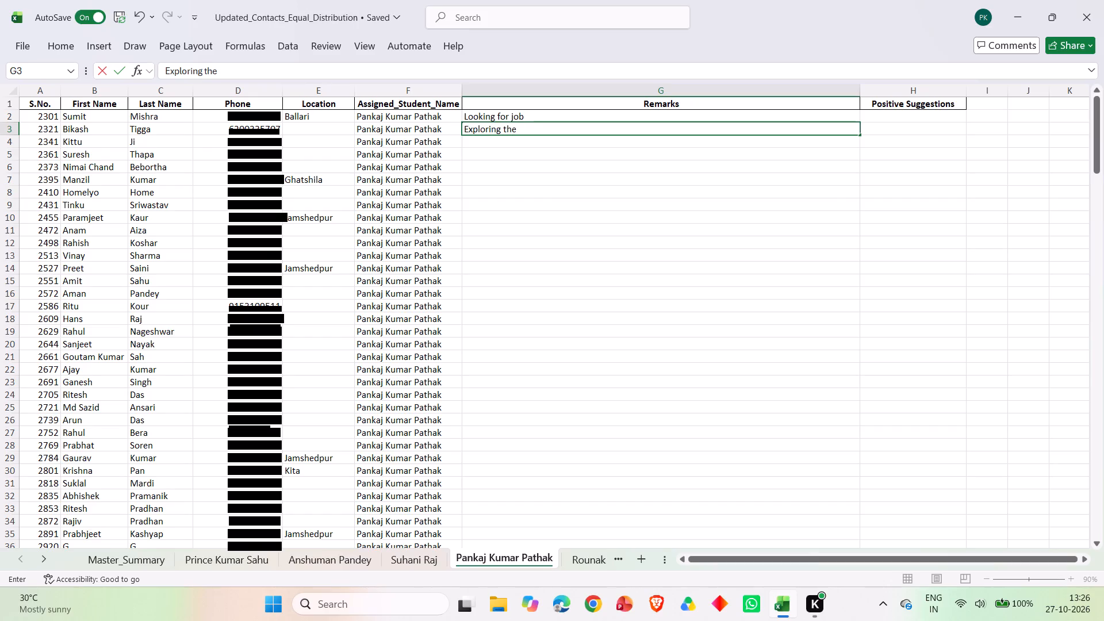
pyautogui.write('app')
pyautogui.press('Return')
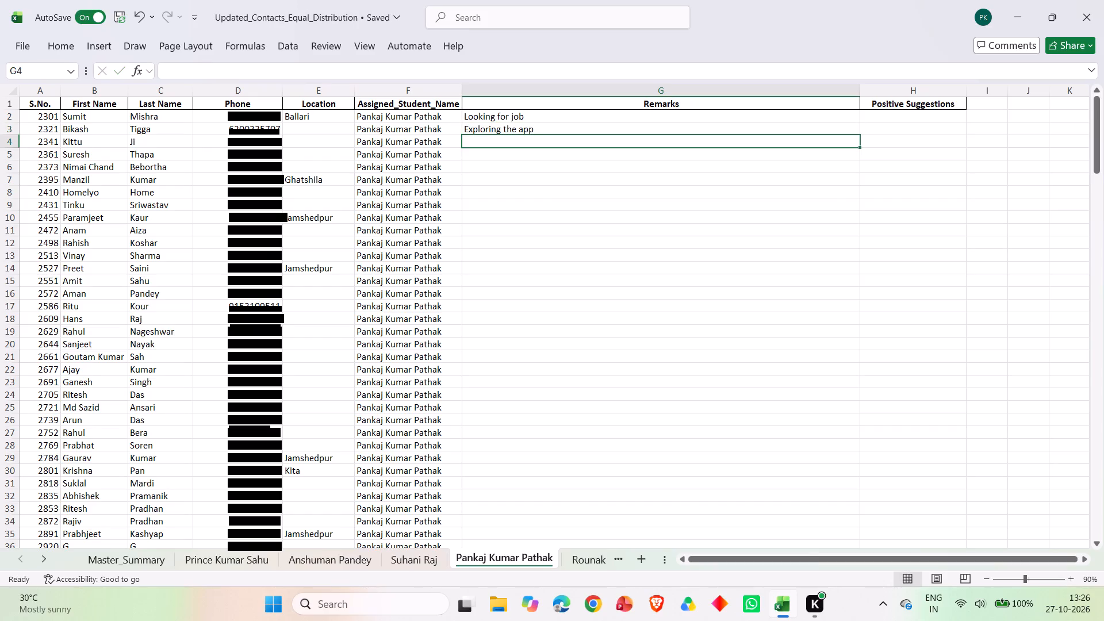
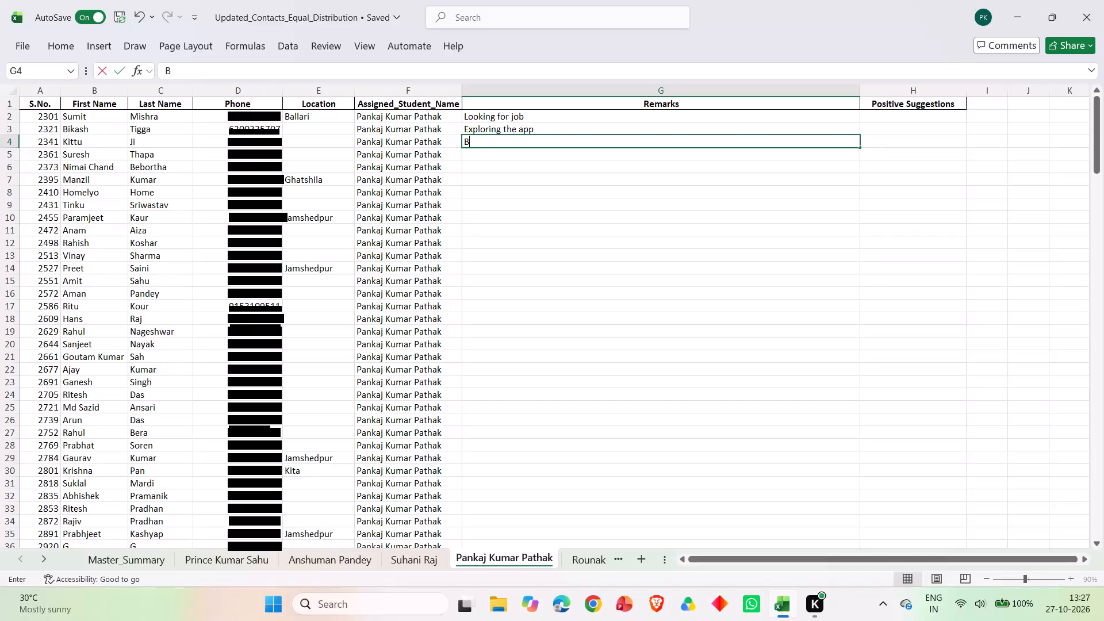
# Enter the remark "Busy" in cell G4 for the contact with S.No. 2341.
pyautogui.write('usy')
pyautogui.press('Return')
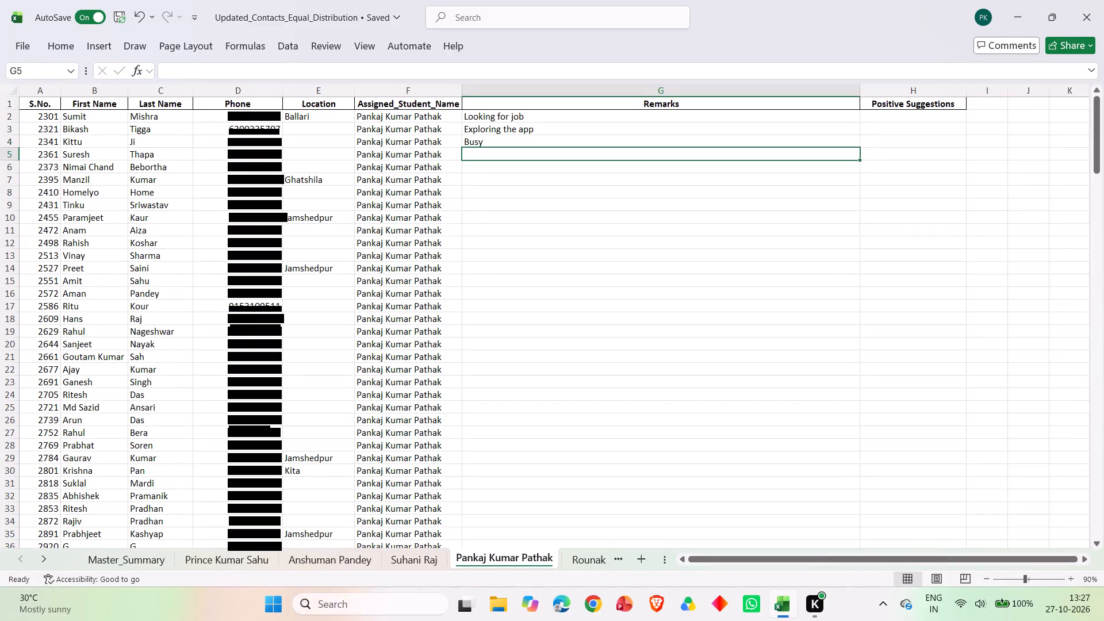
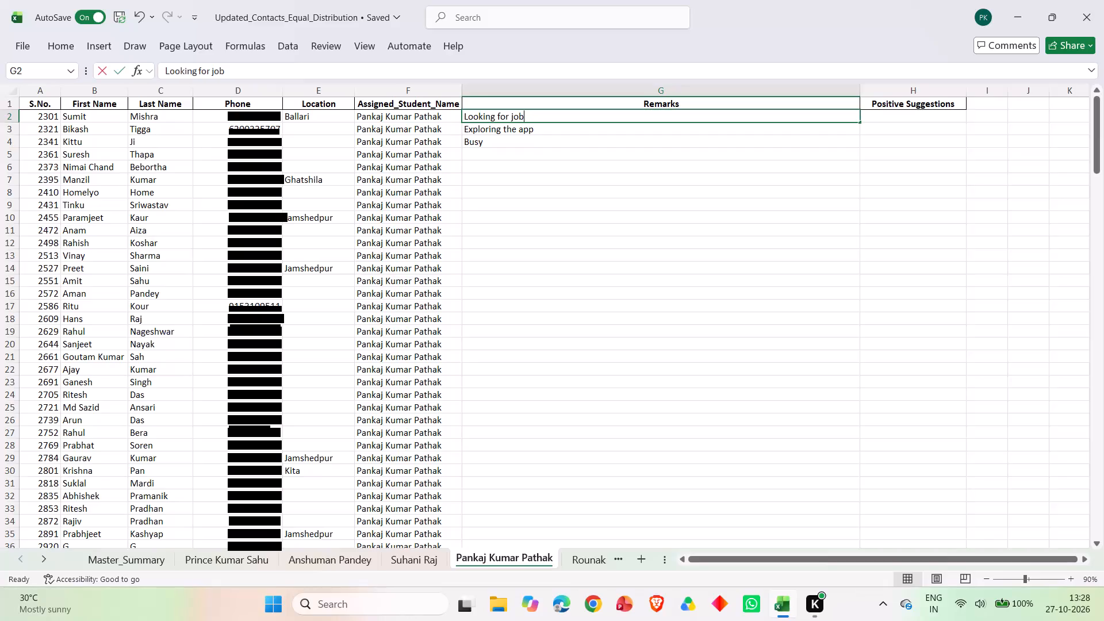
# Extend the remark in cell G2 to read "Looking for job on this app, suggested to check our worker app".
pyautogui.press('space')
pyautogui.write('on this')
pyautogui.press('space')
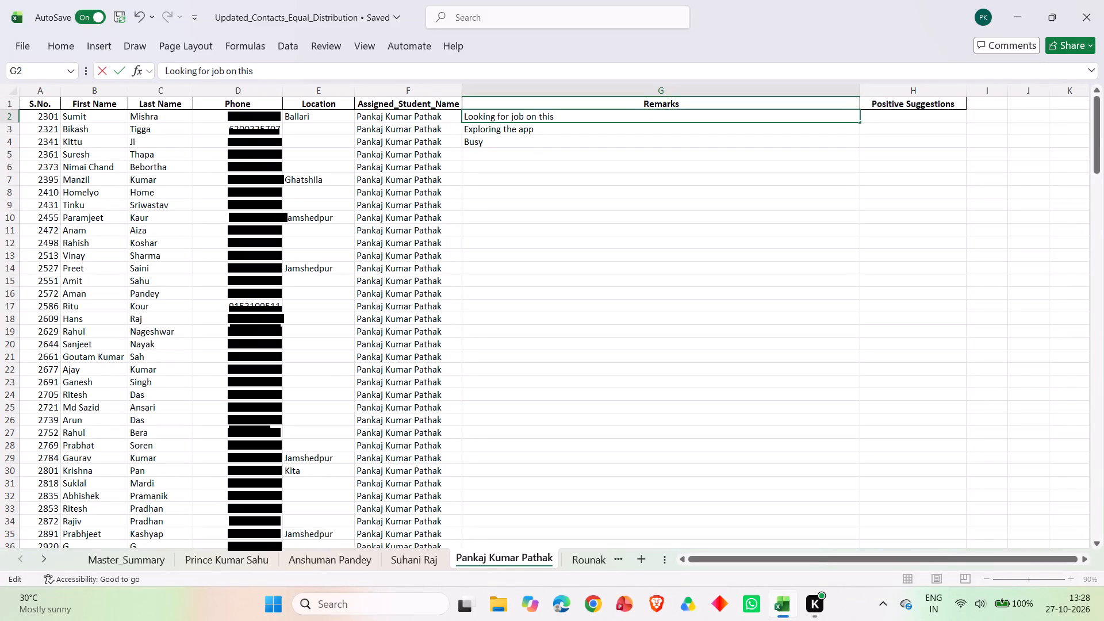
pyautogui.write('app')
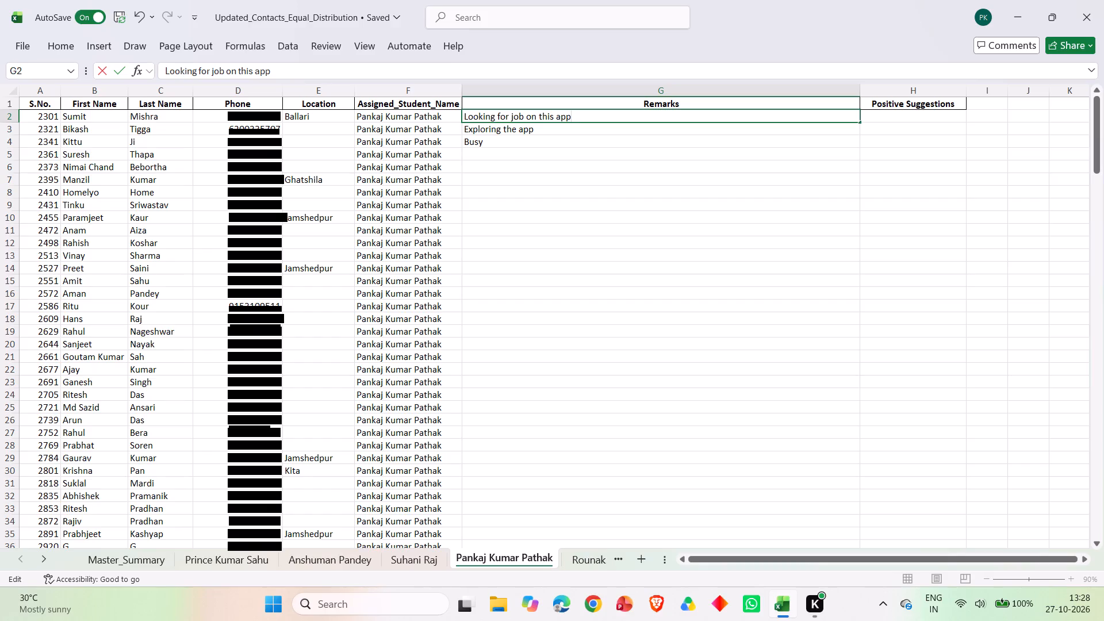
pyautogui.write(',')
pyautogui.press('space')
pyautogui.write('suggested')
pyautogui.press('space')
pyautogui.write('to look')
pyautogui.press('BackSpace')
pyautogui.press('BackSpace')
pyautogui.press('BackSpace')
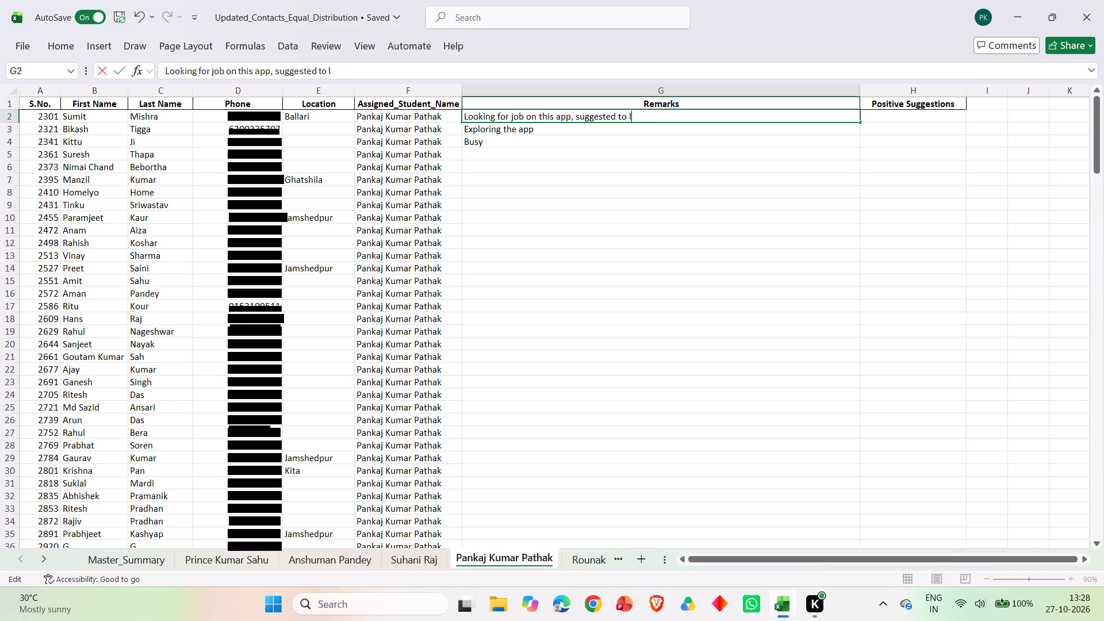
pyautogui.press('BackSpace')
pyautogui.write('cg')
pyautogui.press('BackSpace')
pyautogui.write('heck')
pyautogui.press('space')
pyautogui.write('worker')
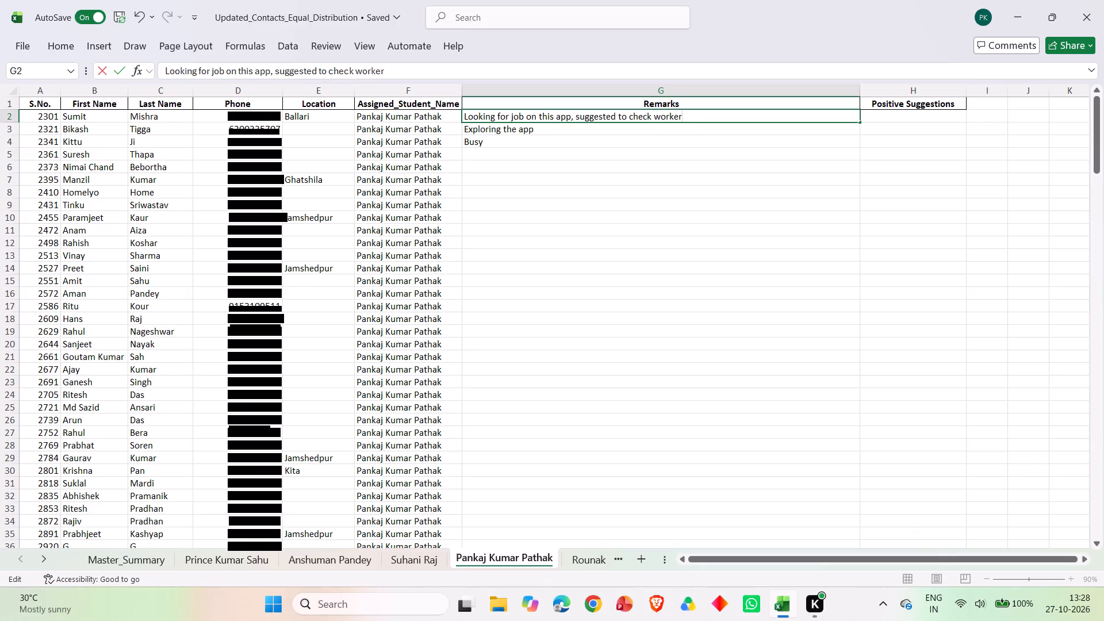
pyautogui.write('app')
pyautogui.press('BackSpace')
pyautogui.press('BackSpace')
pyautogui.press('BackSpace')
pyautogui.press('Left')
pyautogui.press('Left')
pyautogui.press('Left')
pyautogui.press('Left')
pyautogui.press('Left')
pyautogui.press('Left')
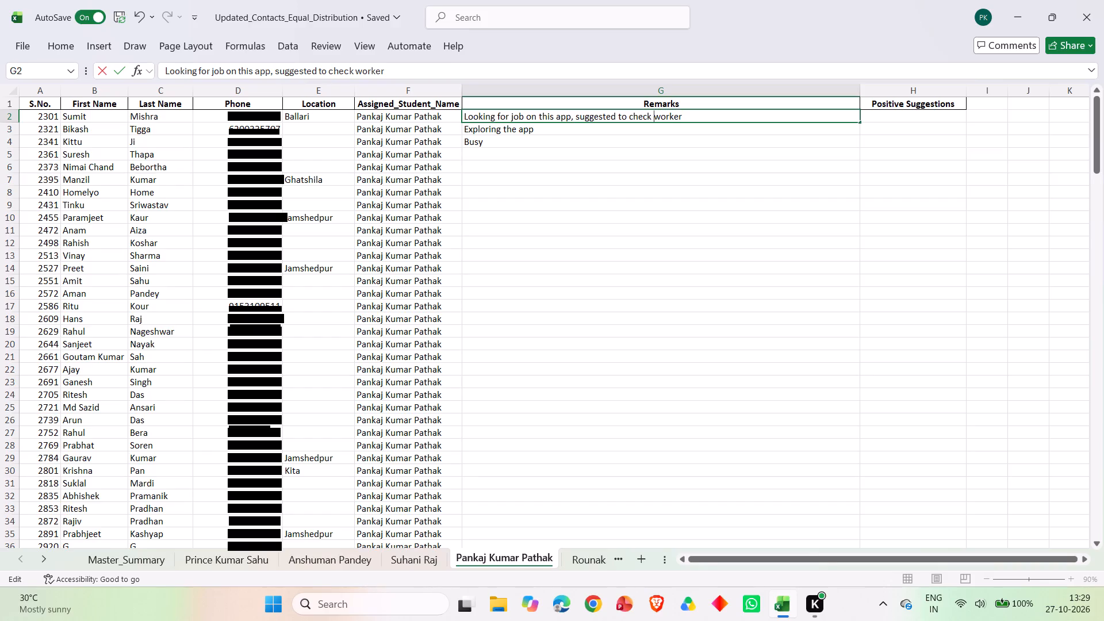
pyautogui.write('our')
pyautogui.press('space')
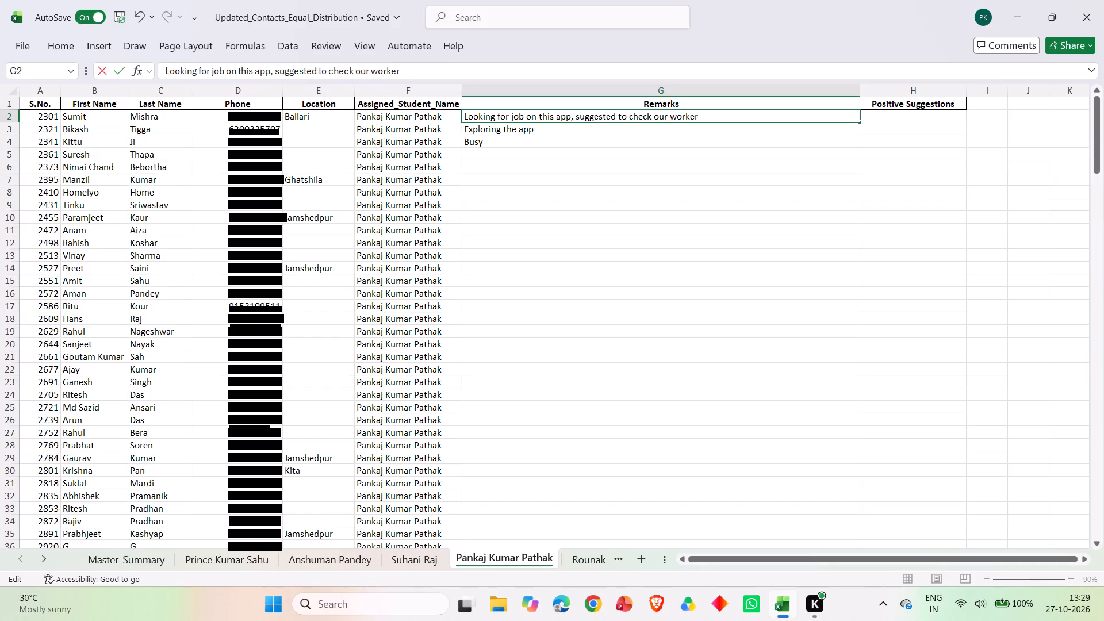
pyautogui.press('Right')
pyautogui.press('Right')
pyautogui.press('Right')
pyautogui.press('Right')
pyautogui.press('Right')
pyautogui.press('Right')
pyautogui.press('space')
pyautogui.write('app')
pyautogui.press('Return')
# Enter the remark "Not answered" in cell G5 for the contact with S.No. 2361.
pyautogui.press('Return')
pyautogui.press('Return')
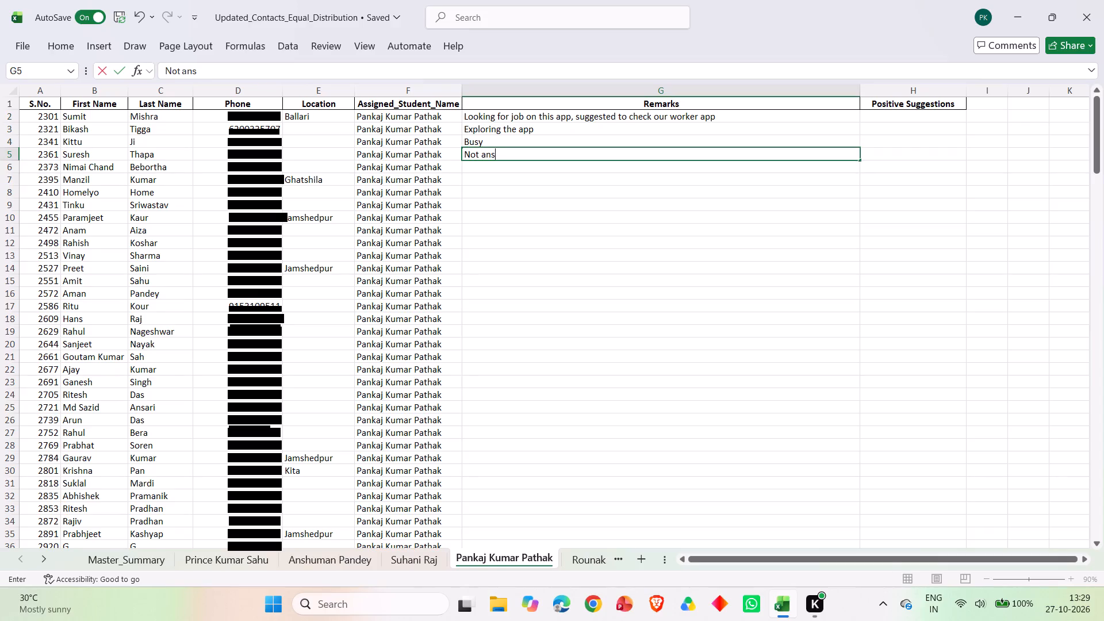
pyautogui.write('wr')
pyautogui.press('BackSpace')
pyautogui.write('ered')
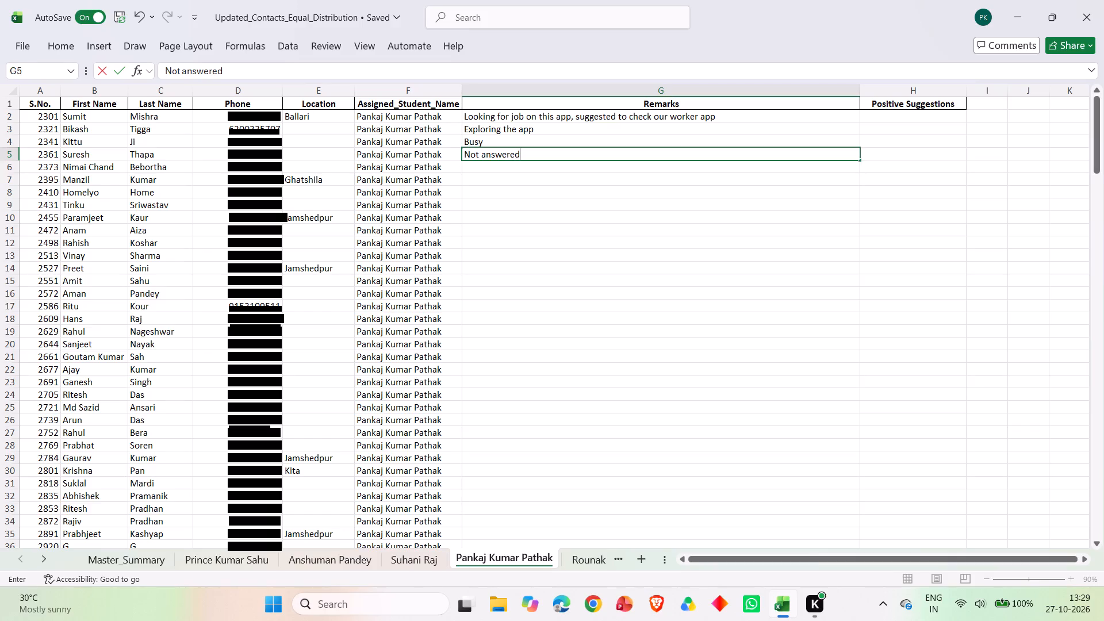
pyautogui.press('Return')
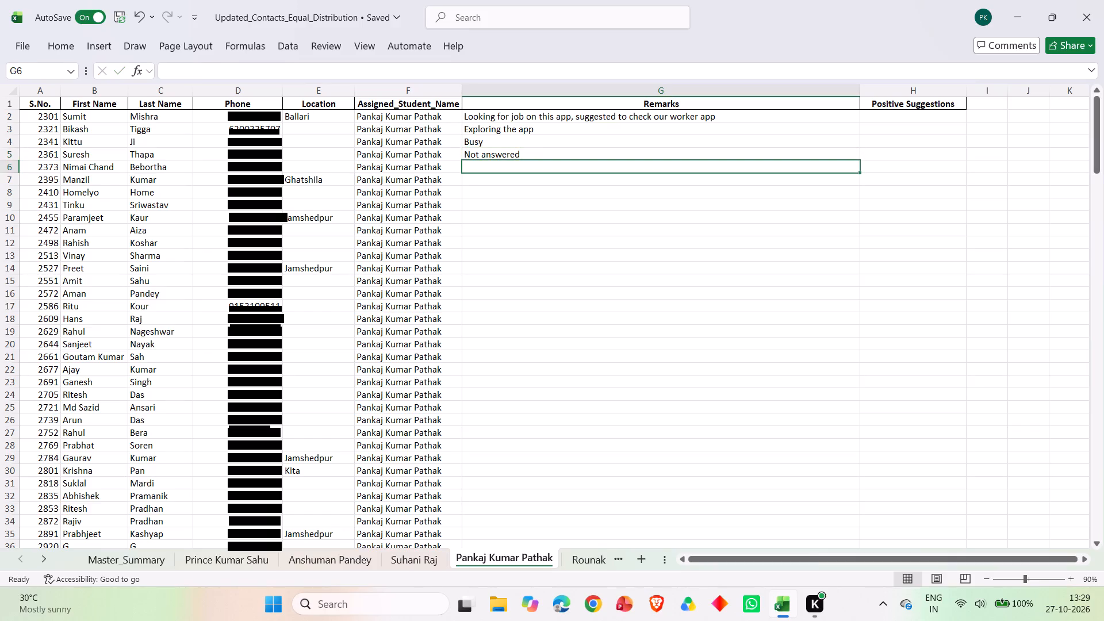
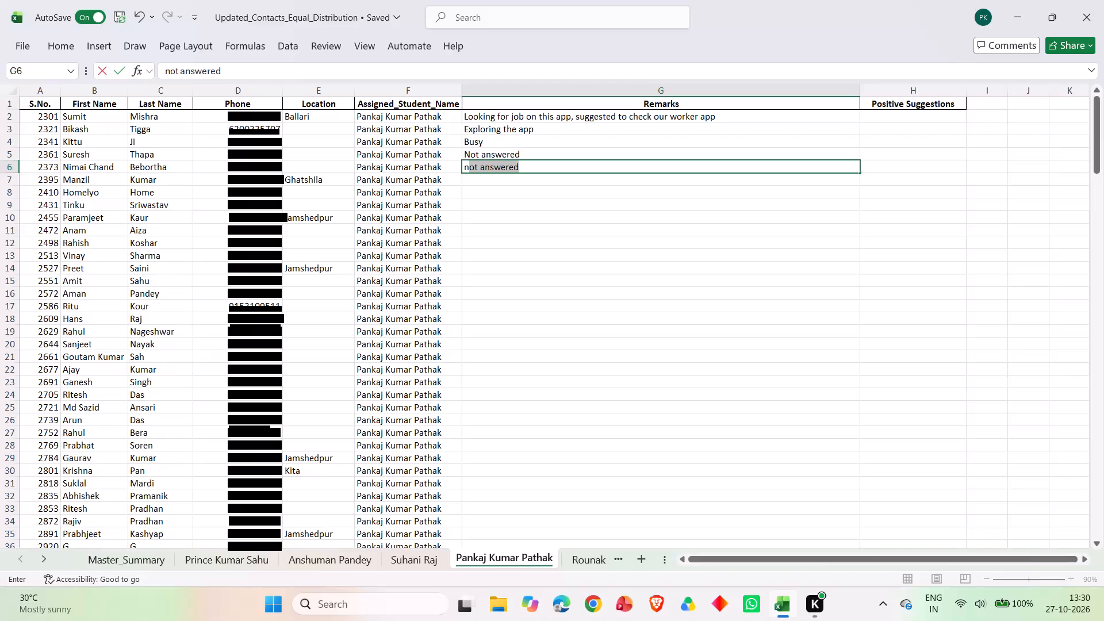
# Enter the remark "Not answered" in cell G6 for the contact with S.No. 2373.
pyautogui.press('Return')
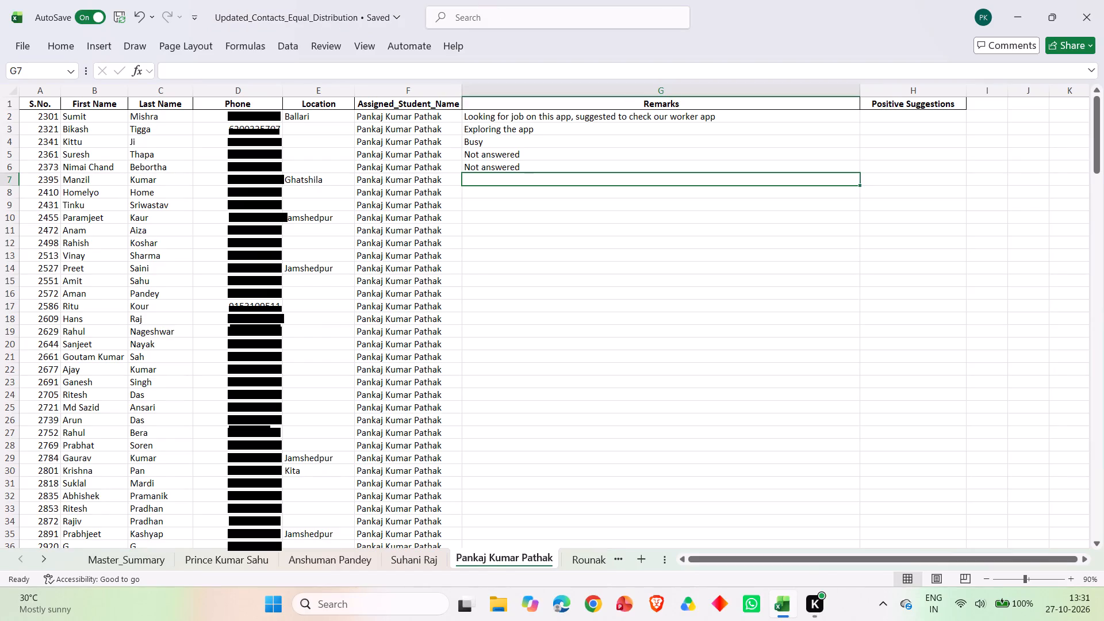
# Look through the assigned student's contact rows to review the contacts that still have no remarks.
pyautogui.scroll(-12, 464, 345)
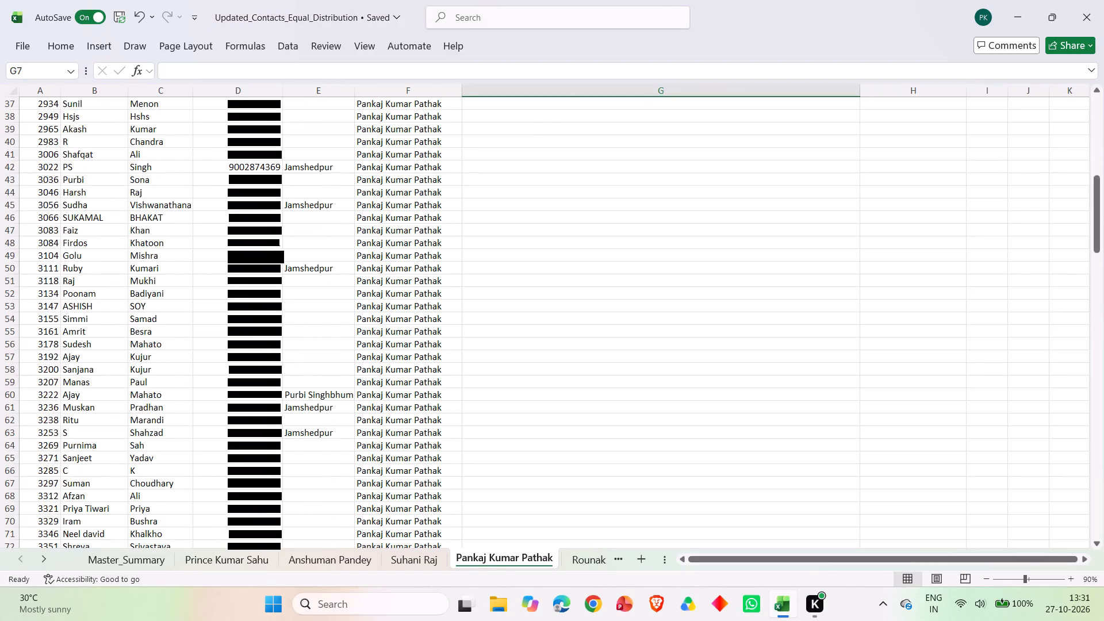
pyautogui.scroll(-13, 464, 345)
pyautogui.scroll(2, 464, 345)
pyautogui.scroll(-6, 464, 345)
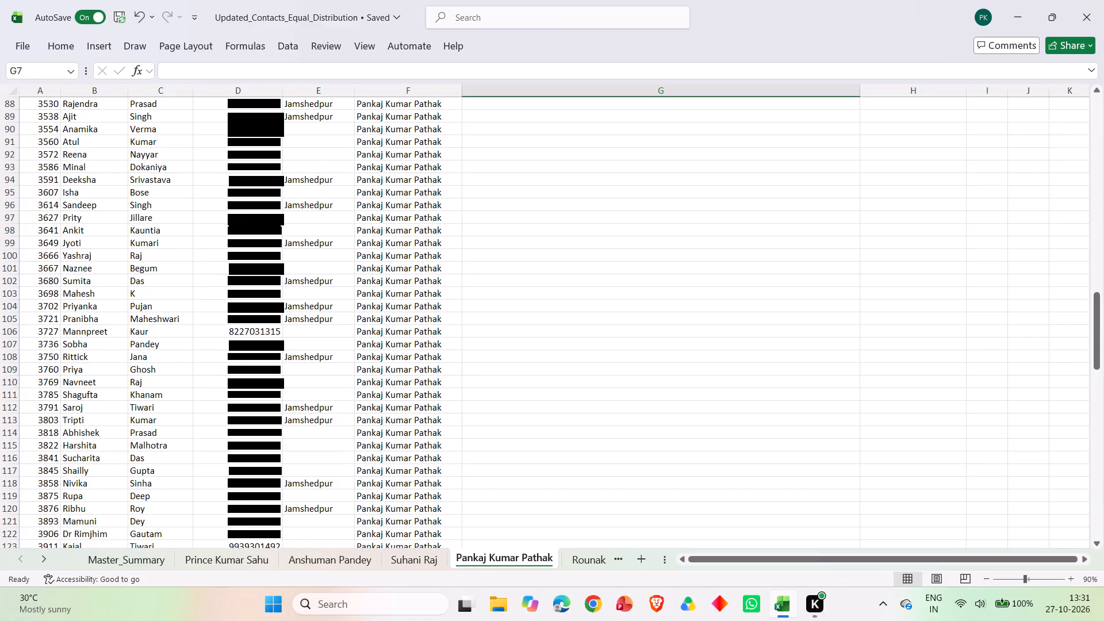
pyautogui.scroll(12, 474, 355)
pyautogui.scroll(-8, 492, 327)
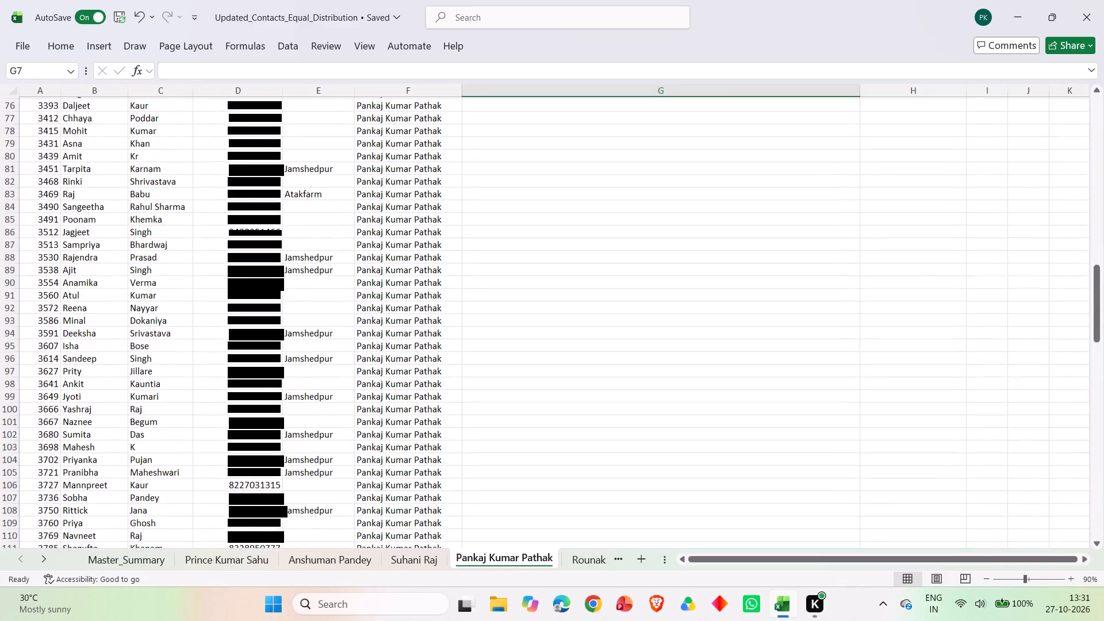
pyautogui.scroll(-1, 492, 327)
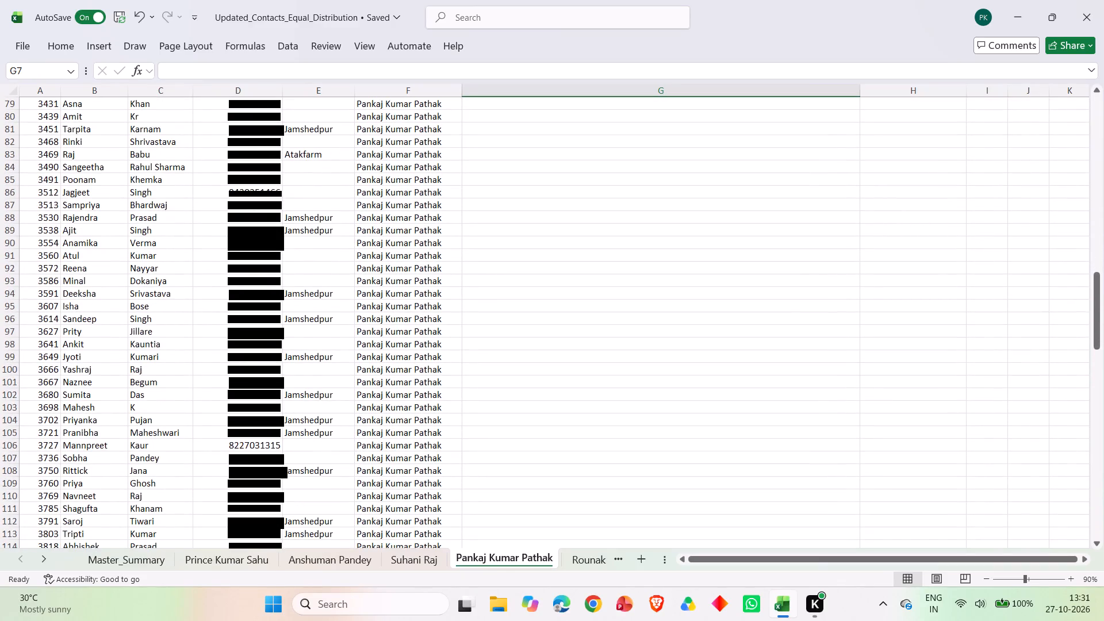
pyautogui.scroll(-20, 492, 327)
pyautogui.scroll(-3, 492, 327)
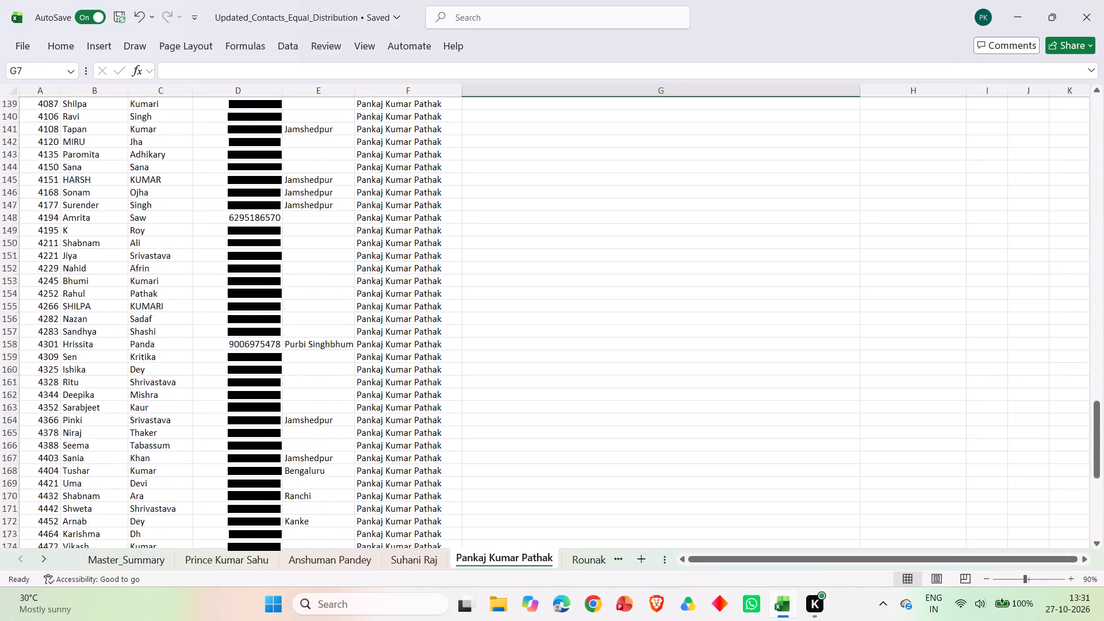
pyautogui.scroll(20, 492, 327)
pyautogui.scroll(6, 492, 327)
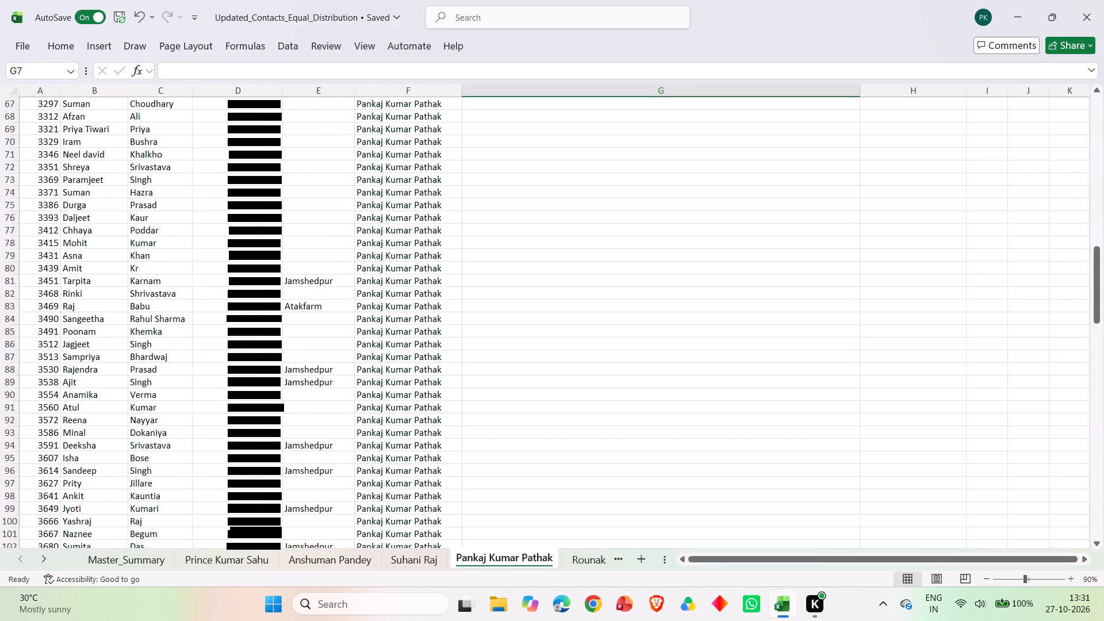
pyautogui.scroll(11, 492, 327)
pyautogui.scroll(16, 492, 327)
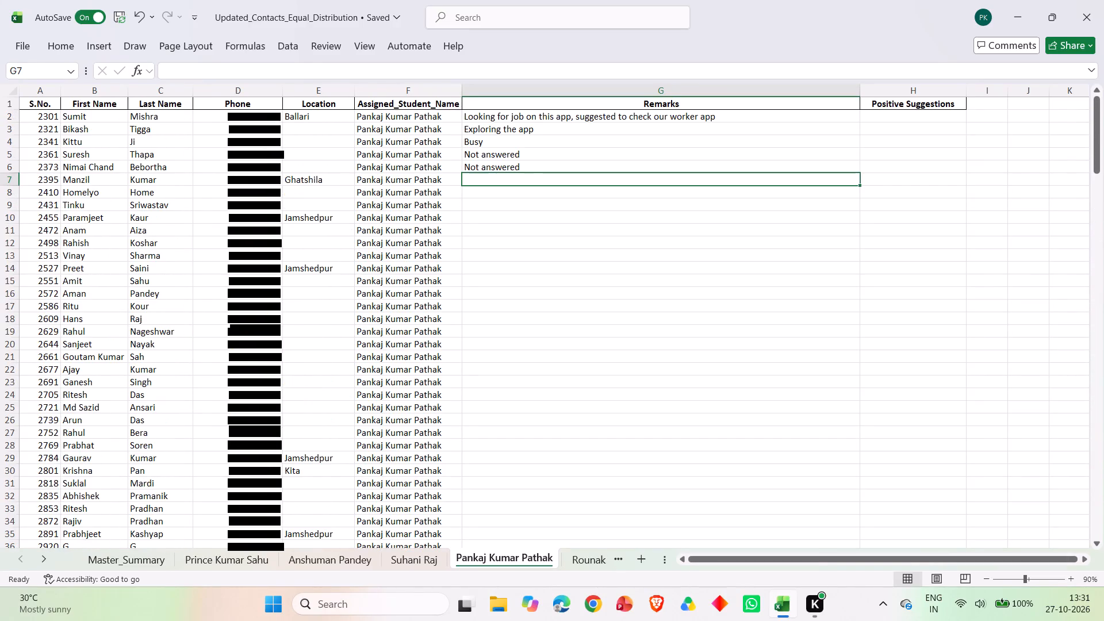
pyautogui.scroll(3, 492, 327)
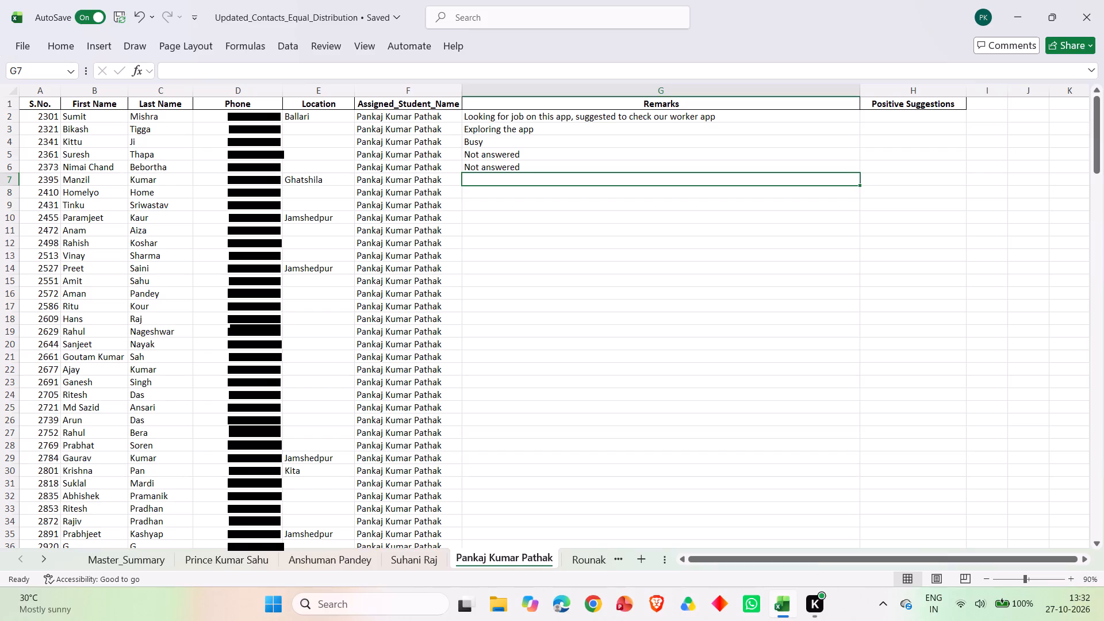
# Open Remarks cell G7 for editing, for the contact with S.No. 2395.
pyautogui.doubleClick(494, 181)
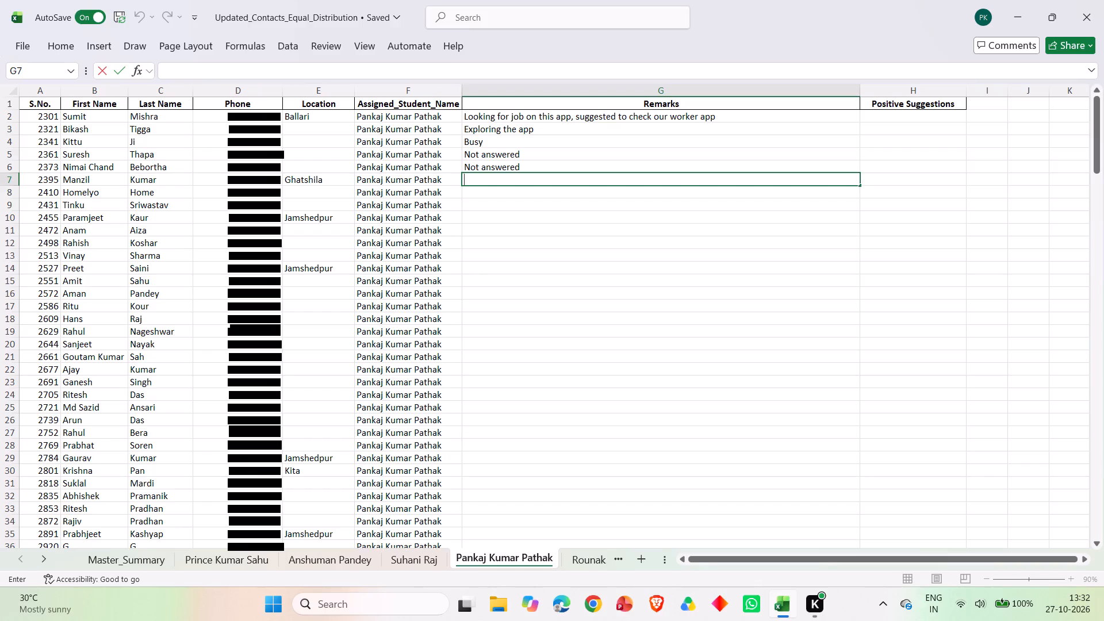
pyautogui.scroll(-19, 510, 246)
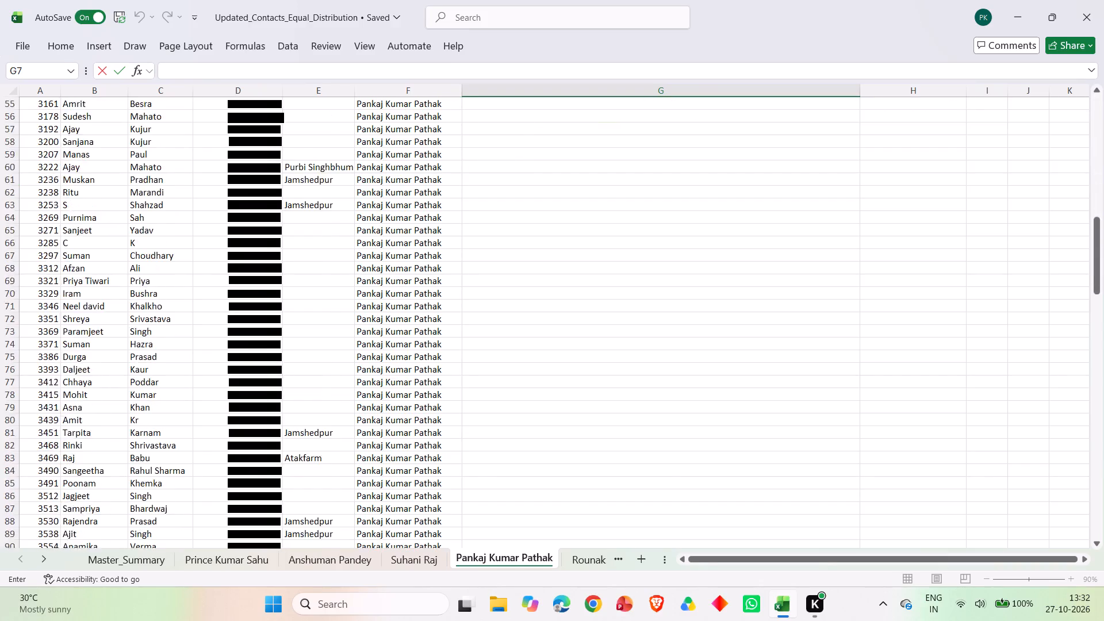
pyautogui.scroll(-20, 511, 245)
pyautogui.scroll(-20, 511, 245)
pyautogui.scroll(-1, 511, 245)
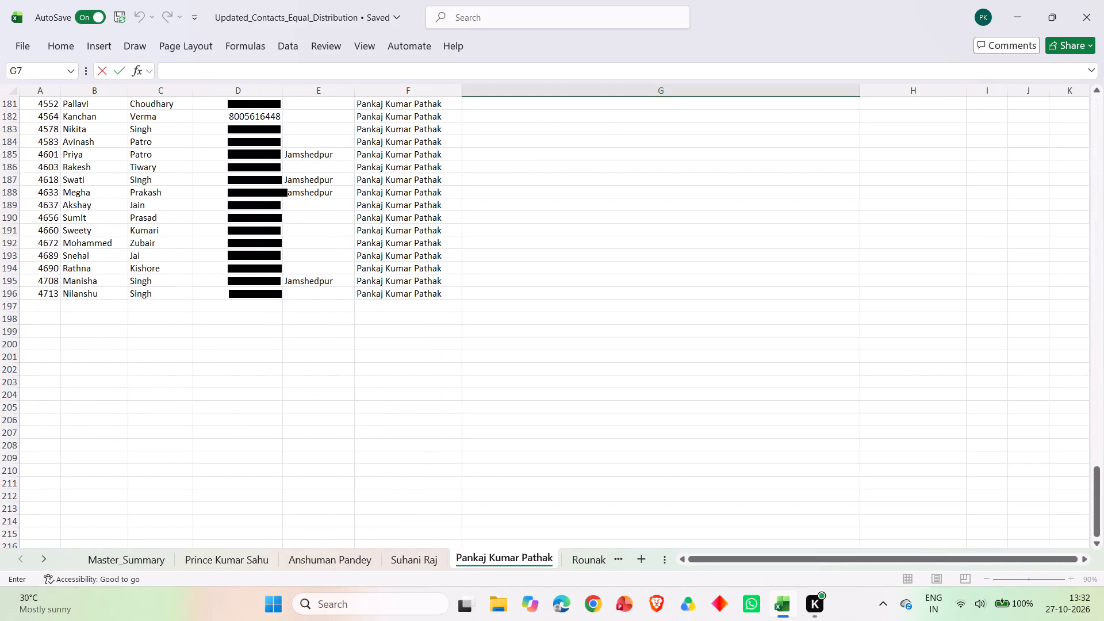
pyautogui.scroll(10, 510, 248)
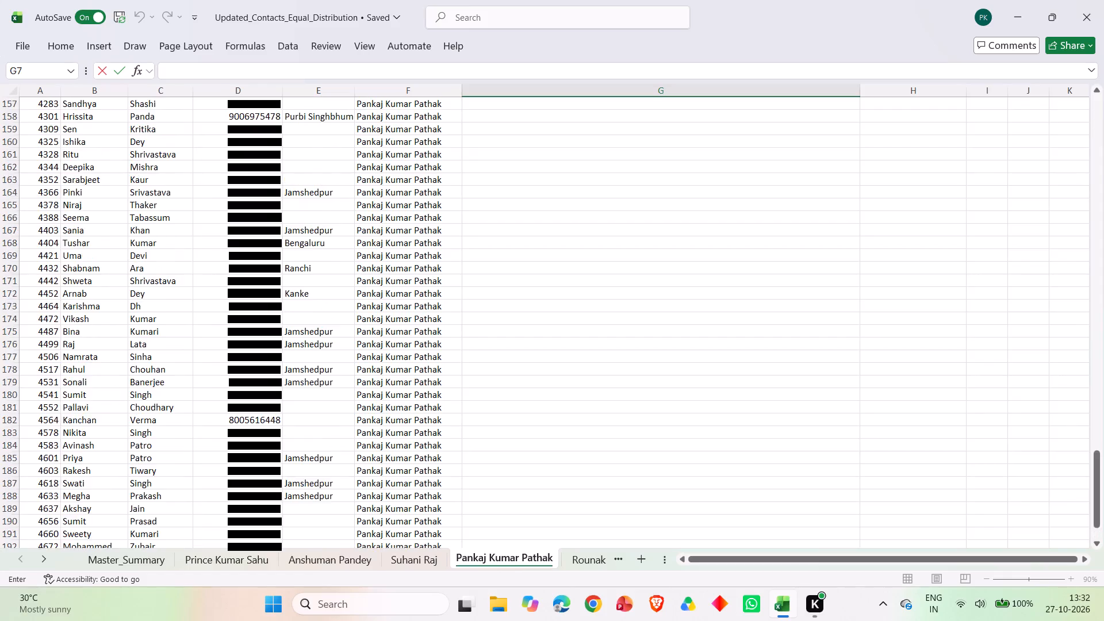
pyautogui.scroll(20, 510, 248)
pyautogui.scroll(13, 510, 248)
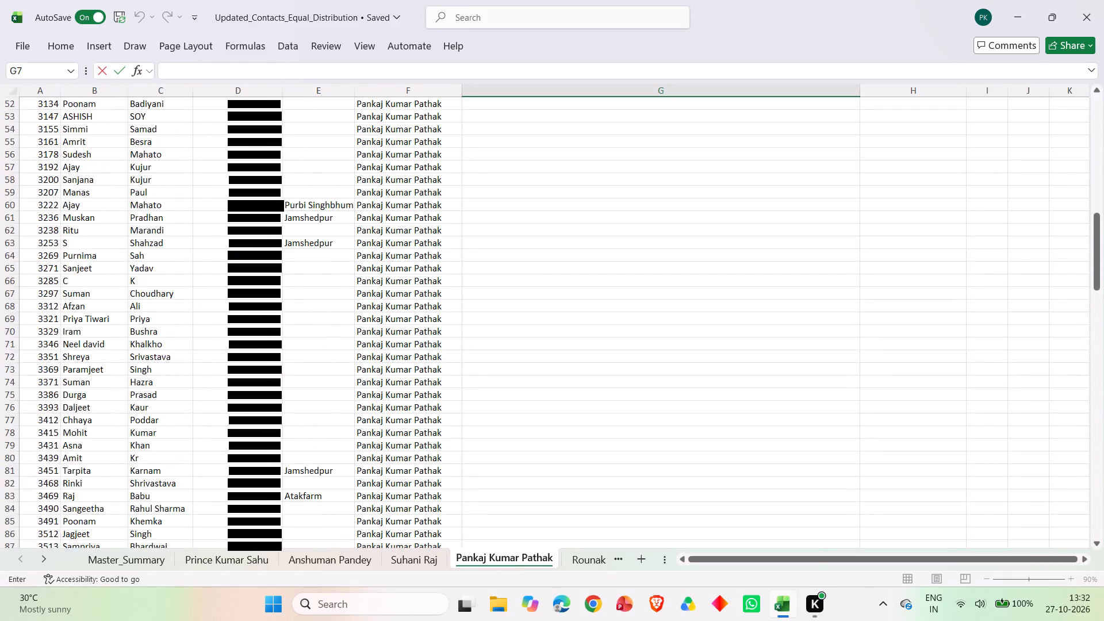
pyautogui.scroll(20, 510, 248)
pyautogui.scroll(11, 510, 248)
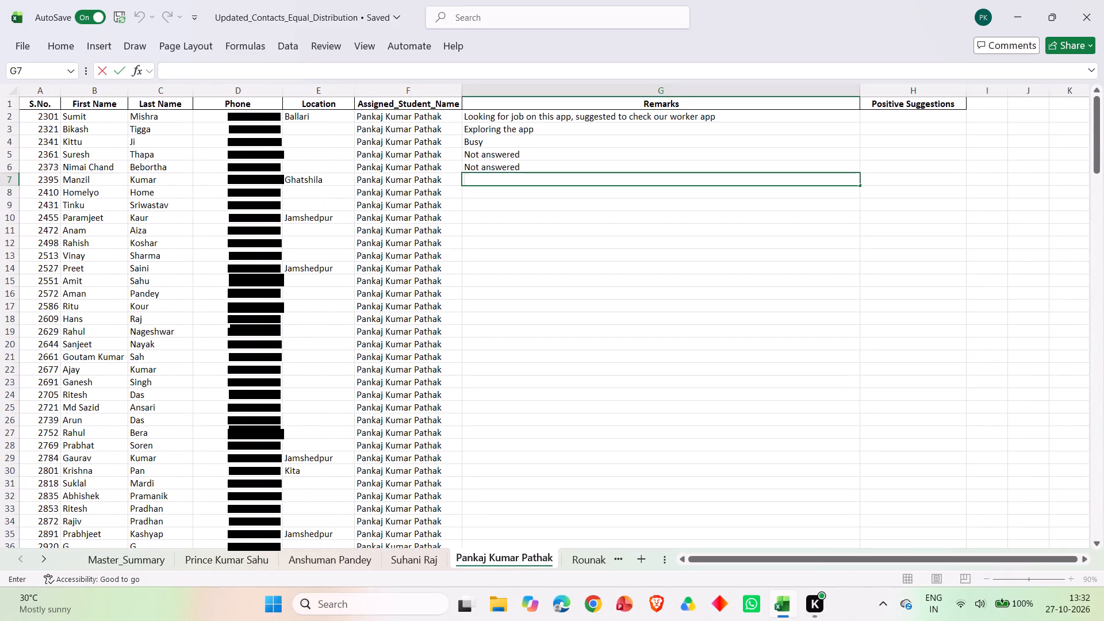
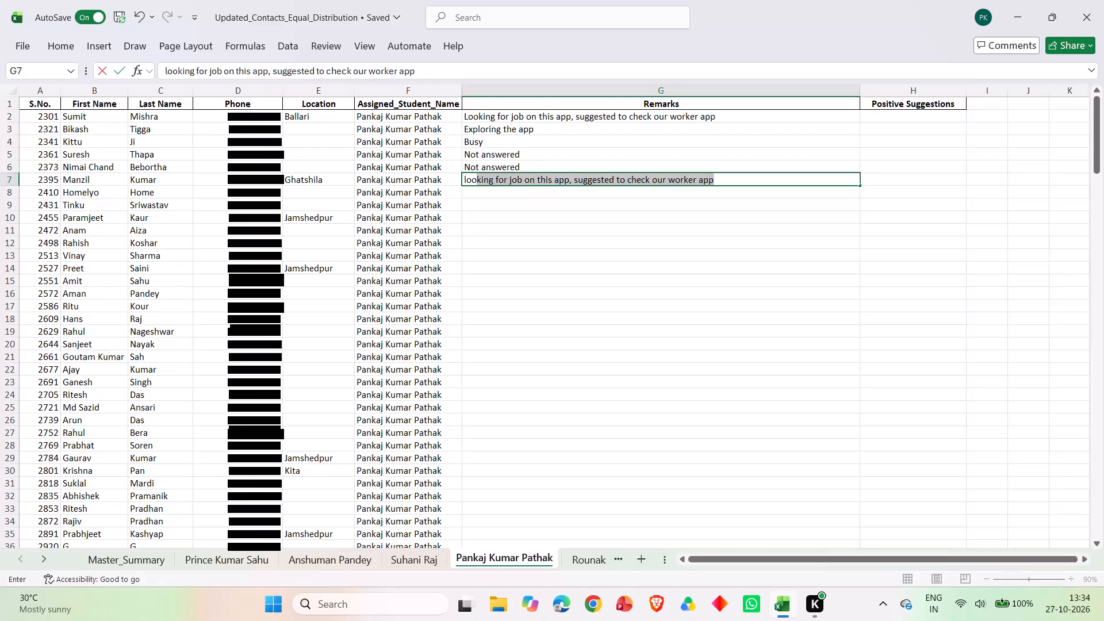
# Enter the suggested remark "Looking for job on this app, suggested to check our worker app" in cell G7 for S.No. 2395.
pyautogui.press('Return')
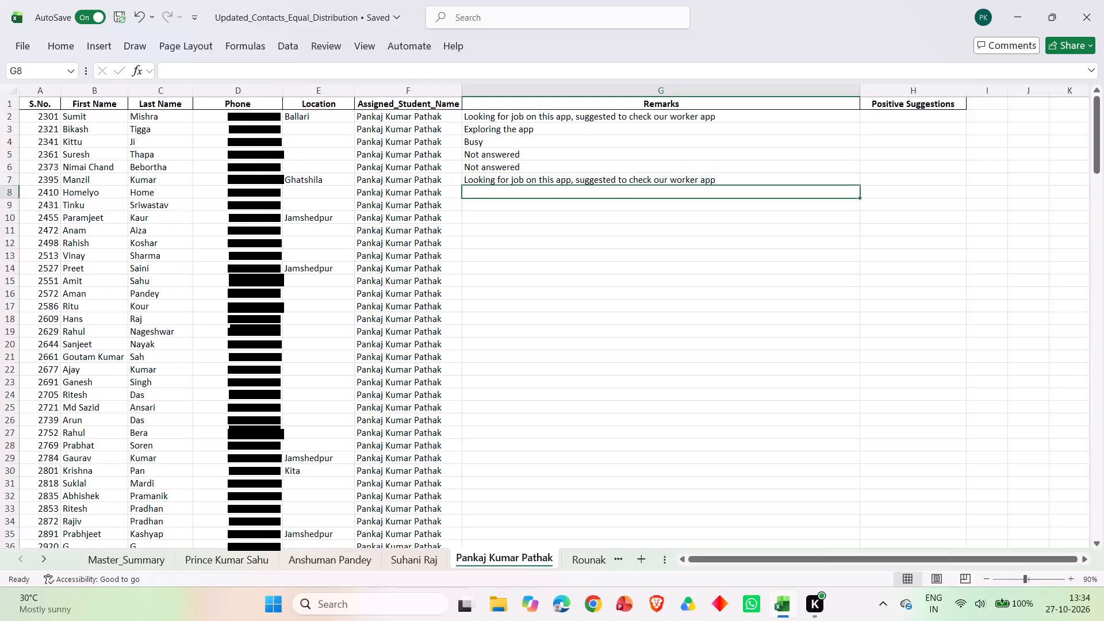
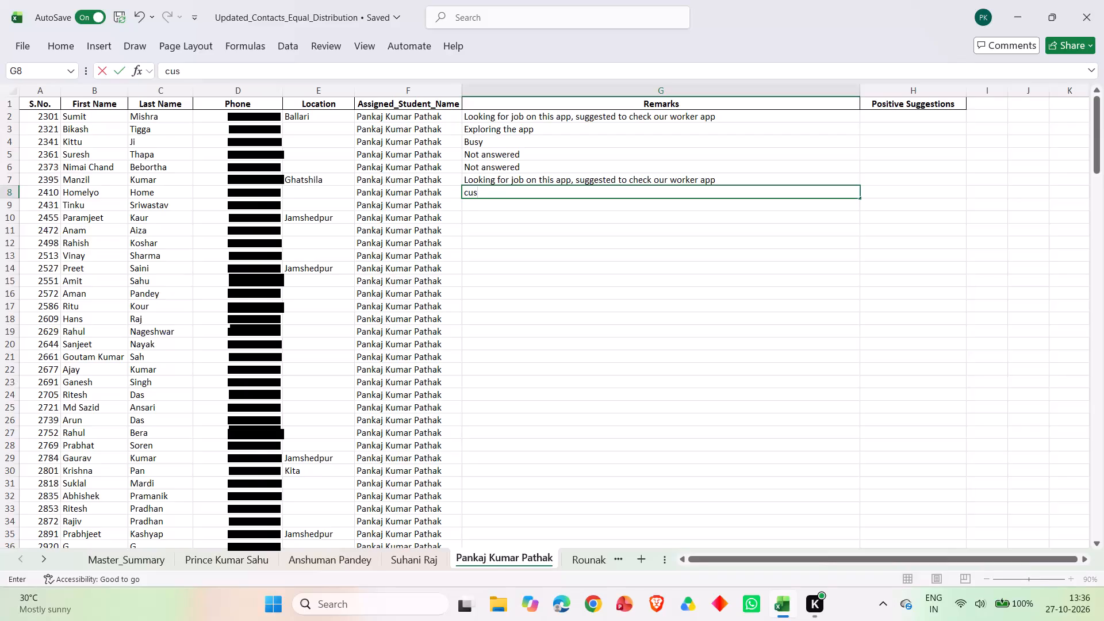
# Enter the remark "customer satisfied" in cell G8 for S.No. 2410.
pyautogui.write('to')
pyautogui.write('mer')
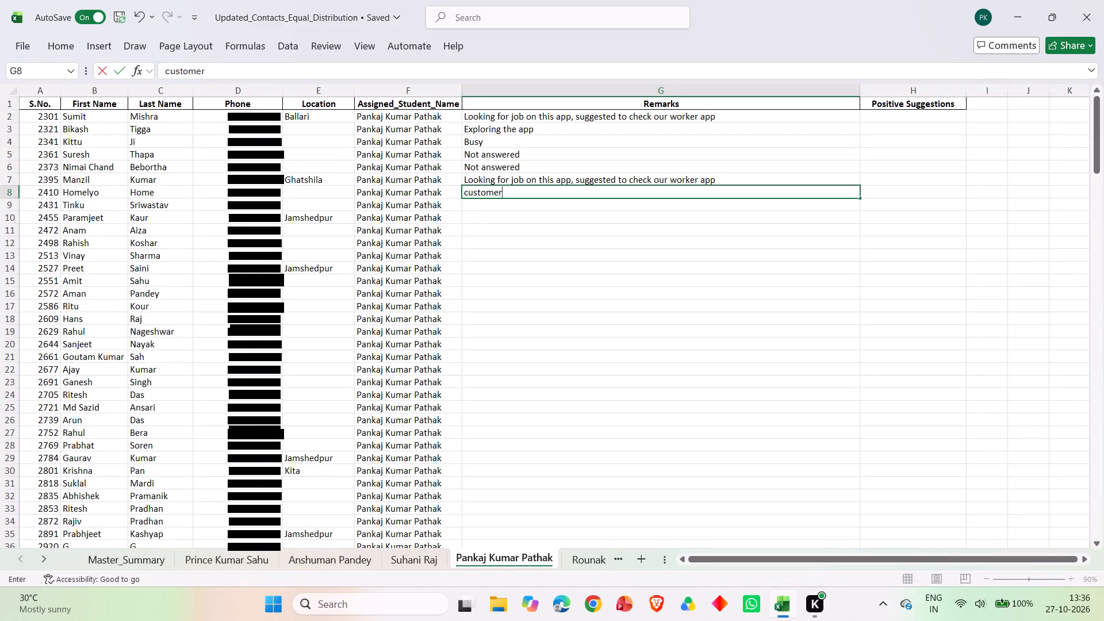
pyautogui.press('space')
pyautogui.write('satis')
pyautogui.write('fied')
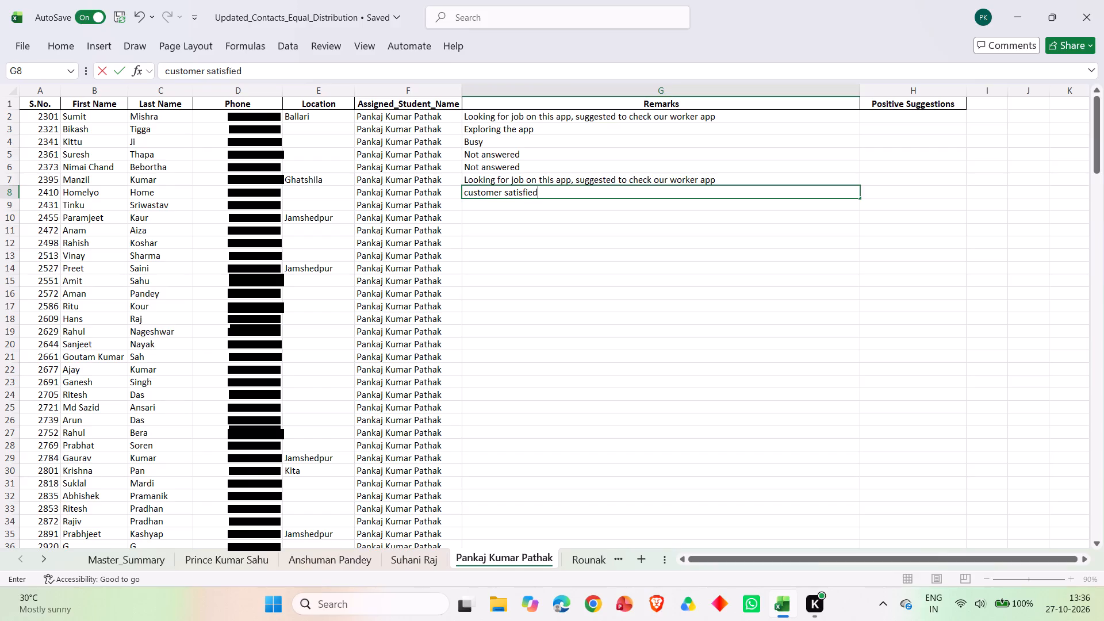
pyautogui.press('Left')
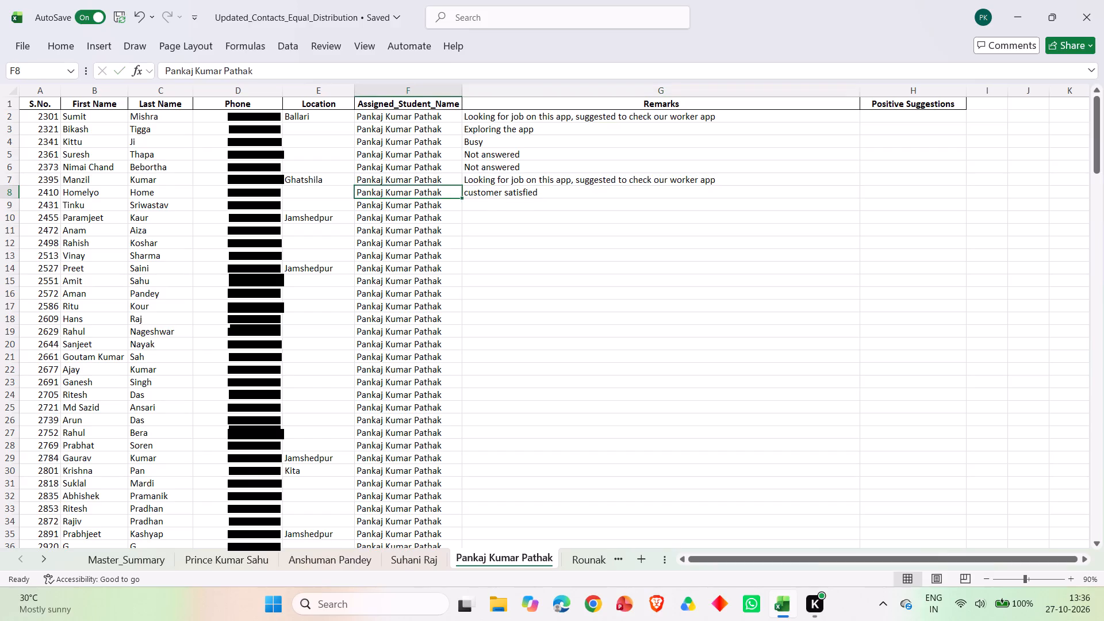
pyautogui.press('Right')
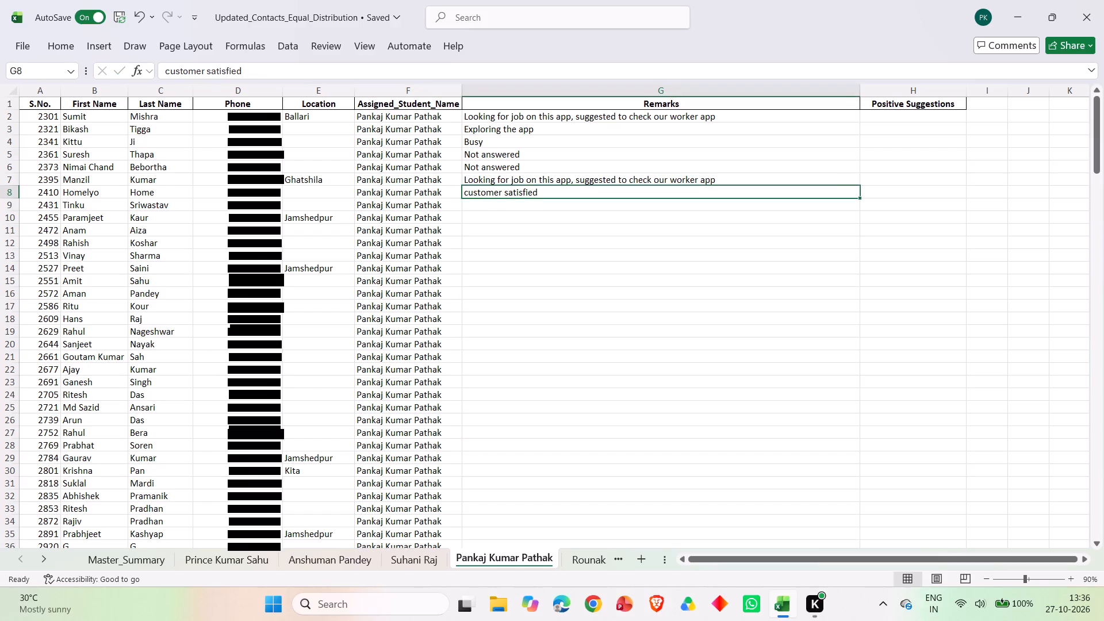
# Capitalize the first letter of the remark in cell G8 so it reads "Customer satisfied".
pyautogui.doubleClick(472, 195)
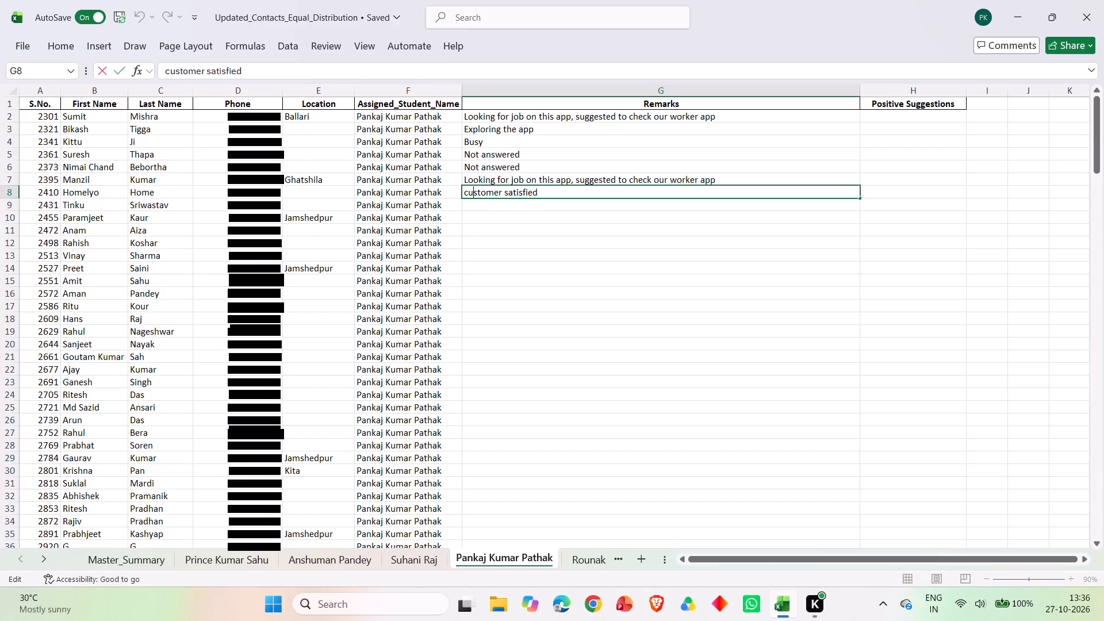
pyautogui.press('BackSpace')
pyautogui.press('BackSpace')
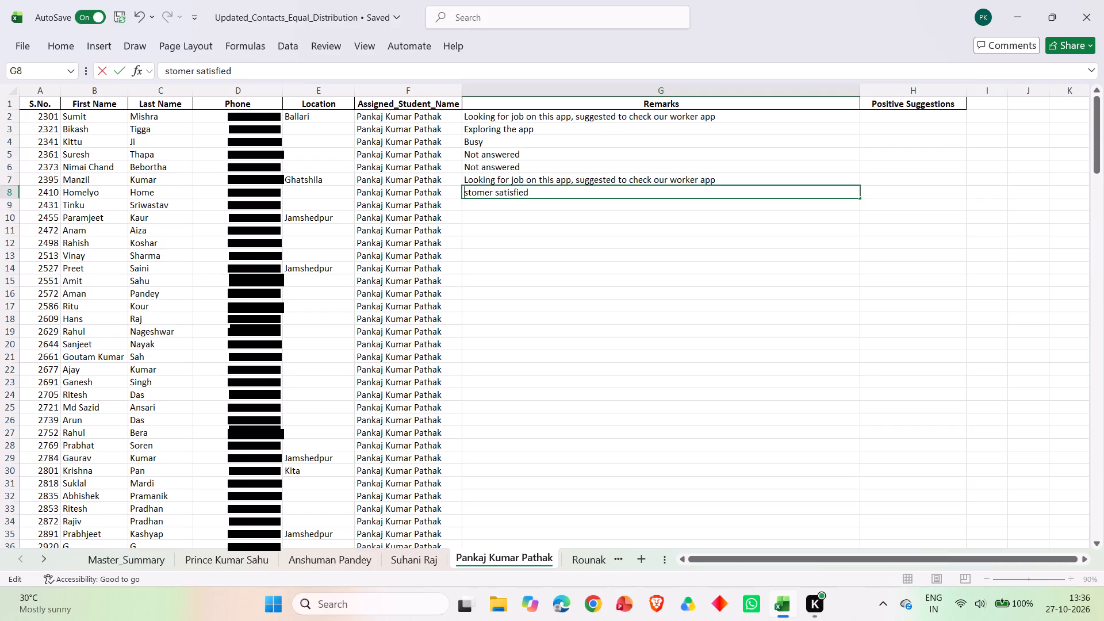
pyautogui.press('u')
pyautogui.press('Return')
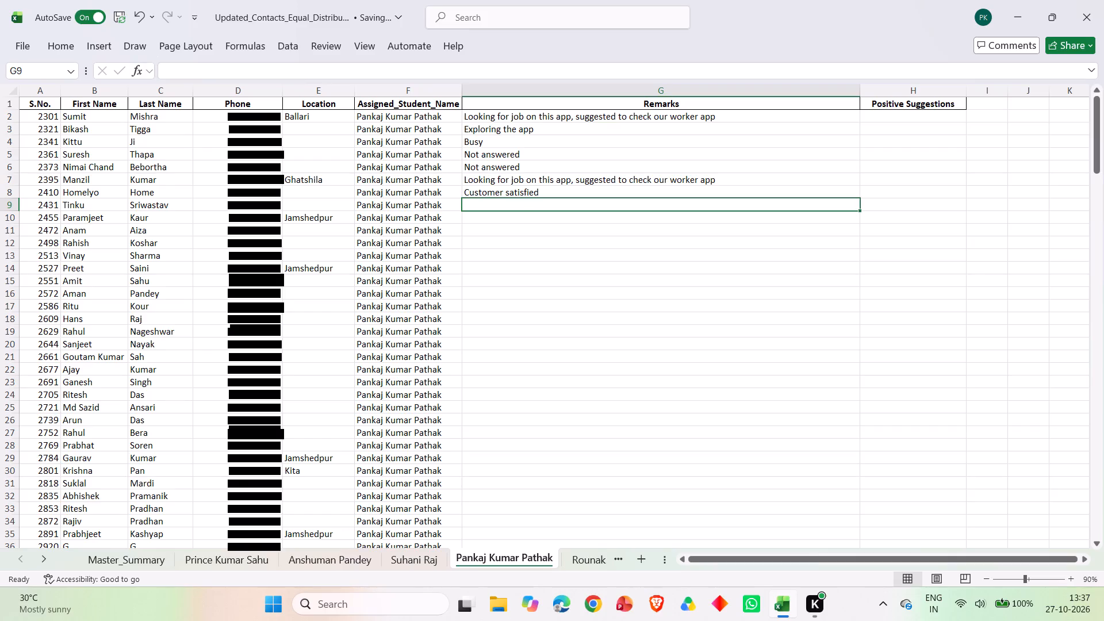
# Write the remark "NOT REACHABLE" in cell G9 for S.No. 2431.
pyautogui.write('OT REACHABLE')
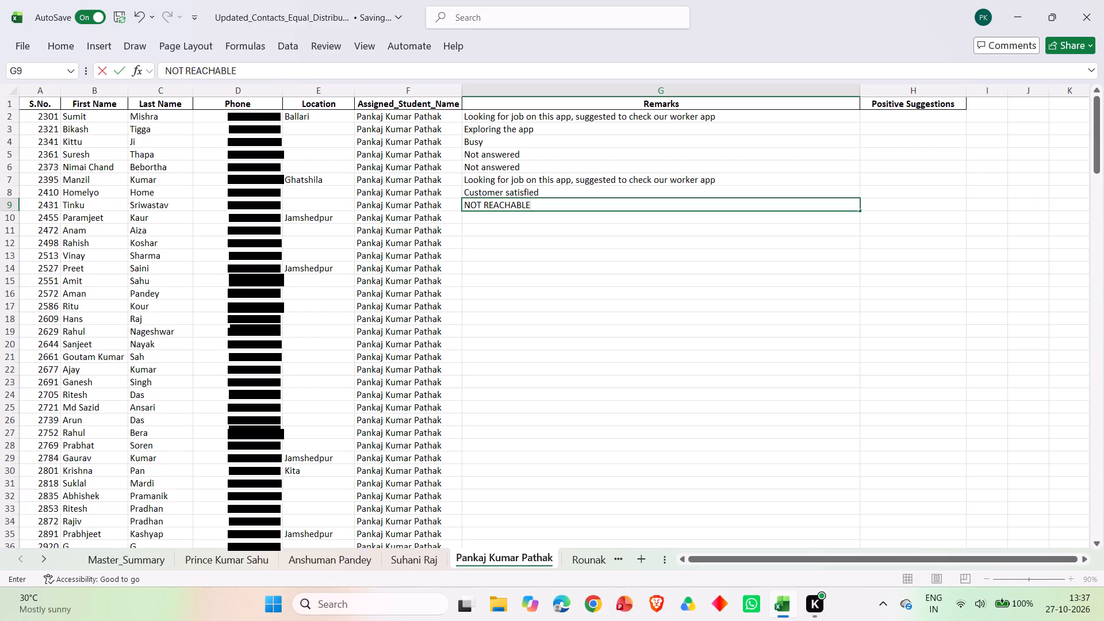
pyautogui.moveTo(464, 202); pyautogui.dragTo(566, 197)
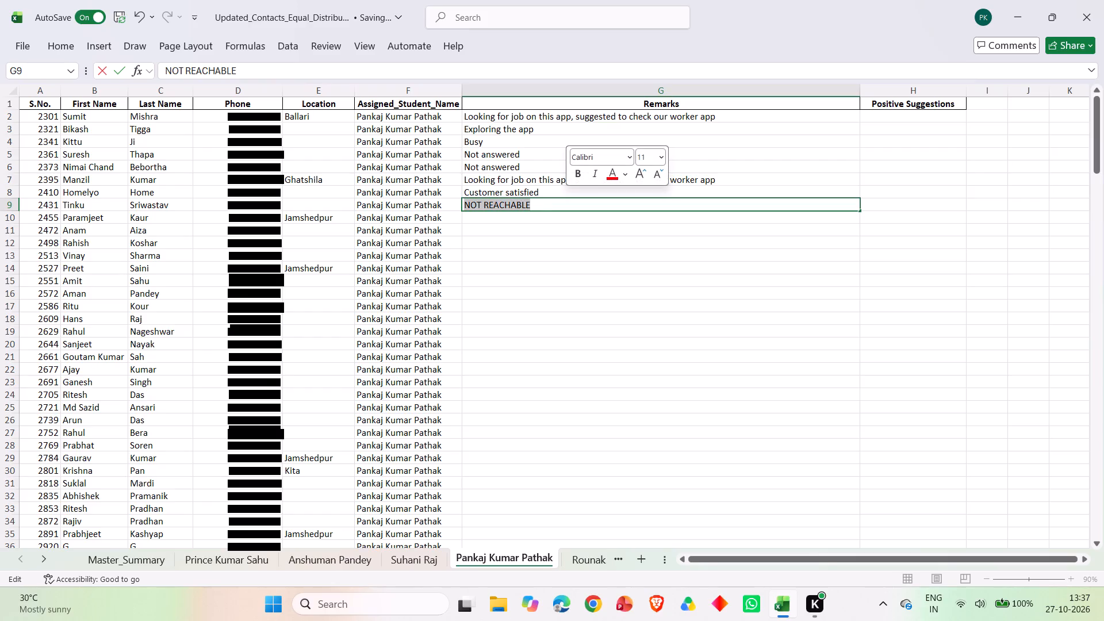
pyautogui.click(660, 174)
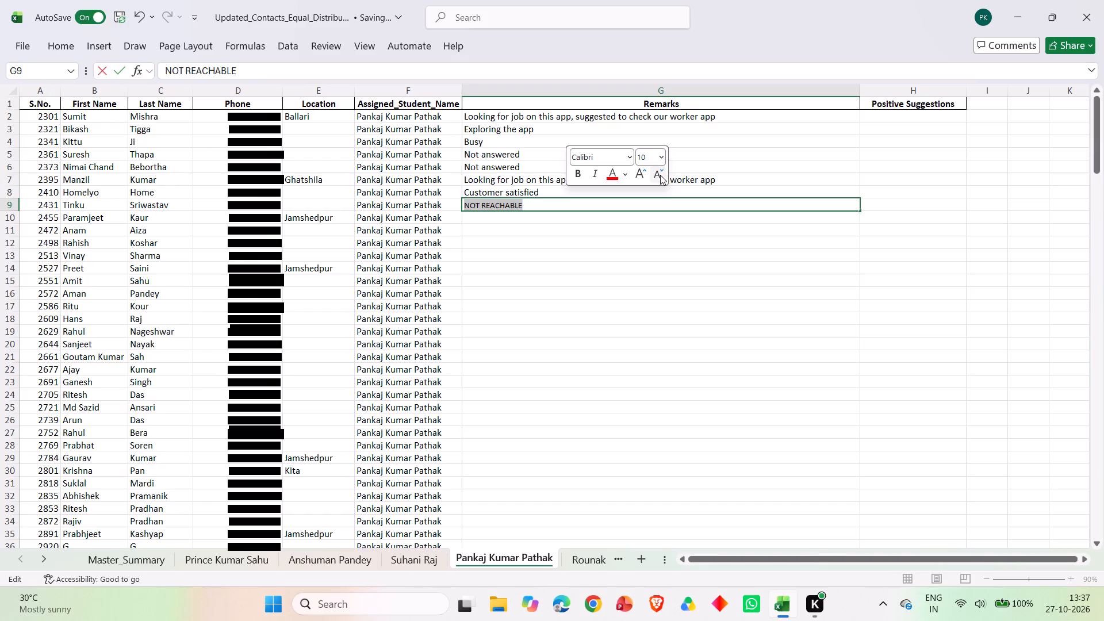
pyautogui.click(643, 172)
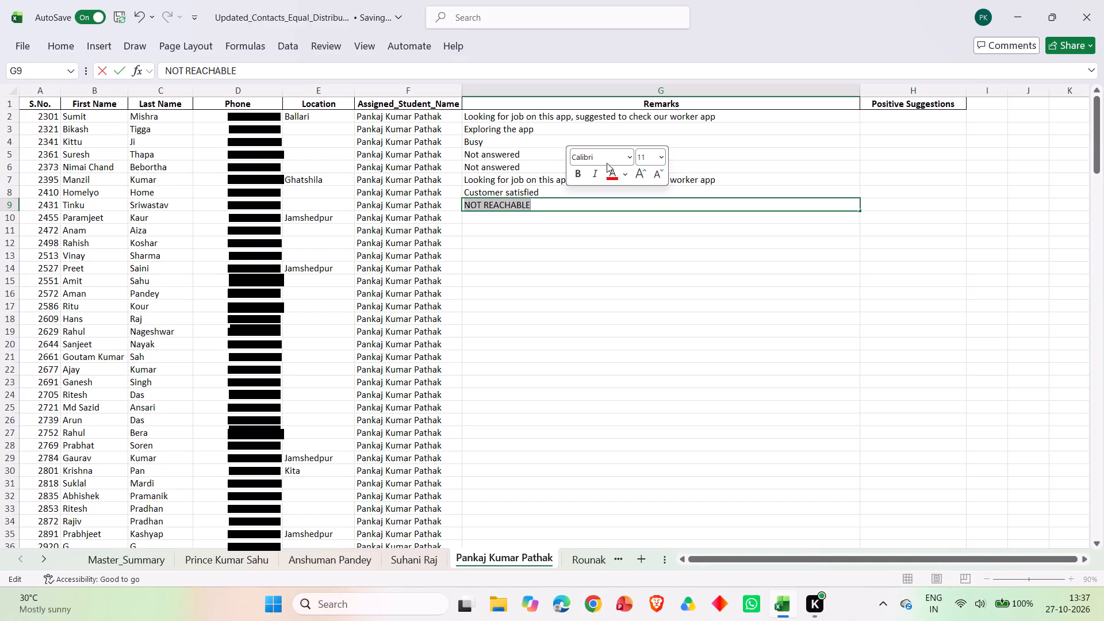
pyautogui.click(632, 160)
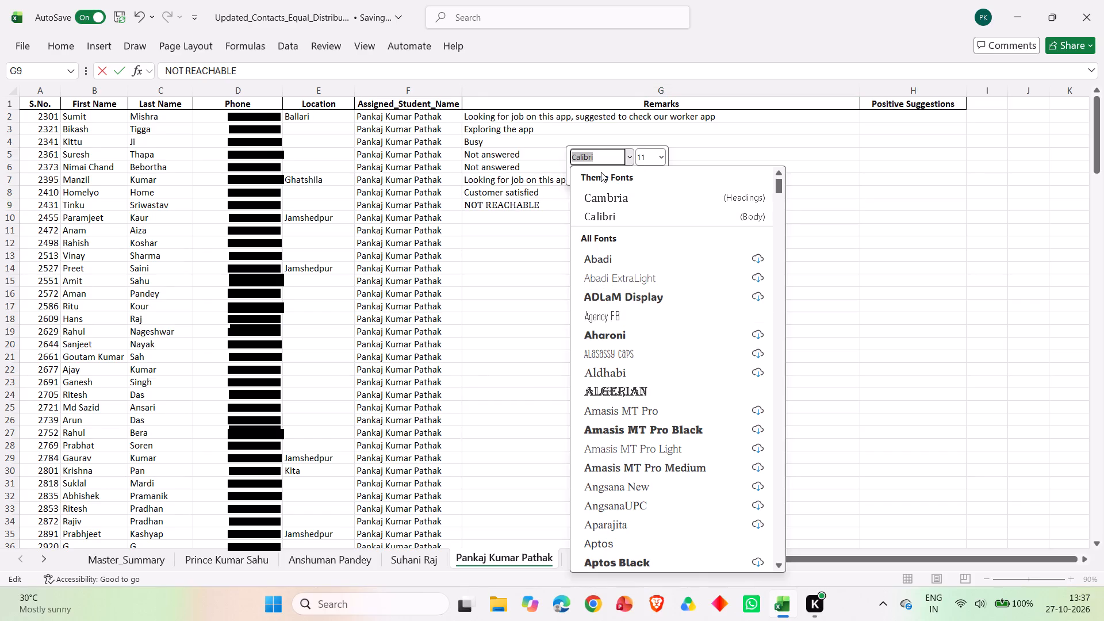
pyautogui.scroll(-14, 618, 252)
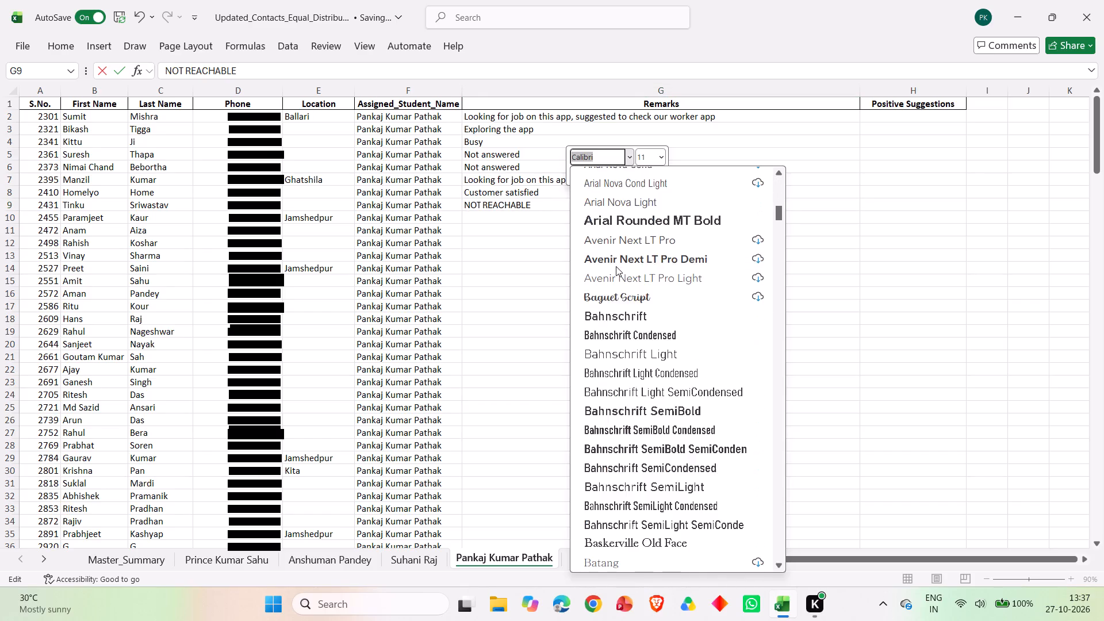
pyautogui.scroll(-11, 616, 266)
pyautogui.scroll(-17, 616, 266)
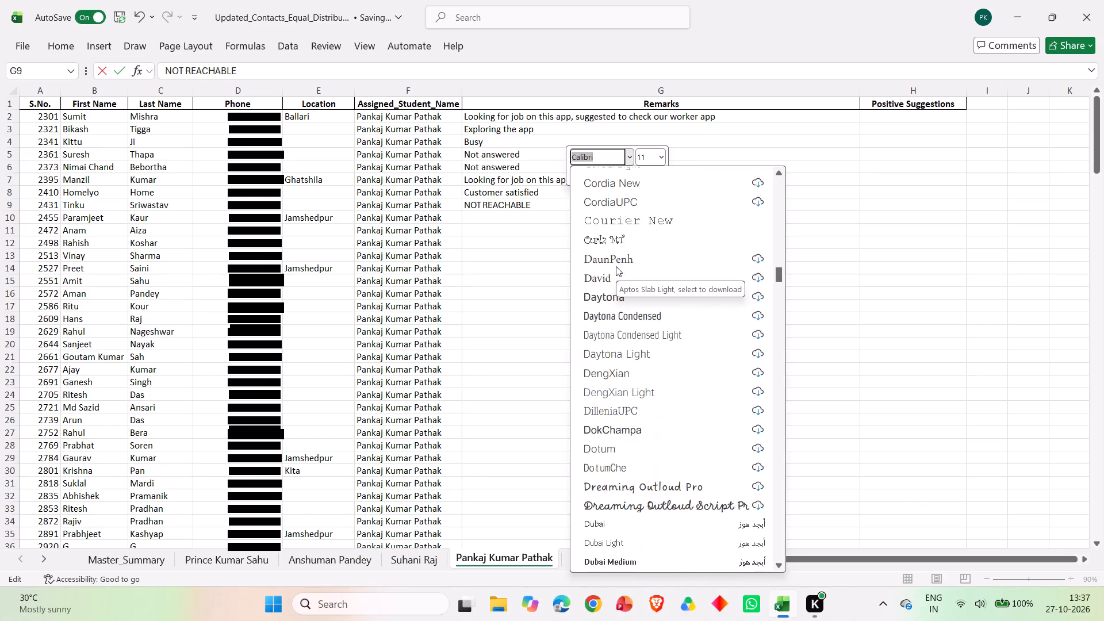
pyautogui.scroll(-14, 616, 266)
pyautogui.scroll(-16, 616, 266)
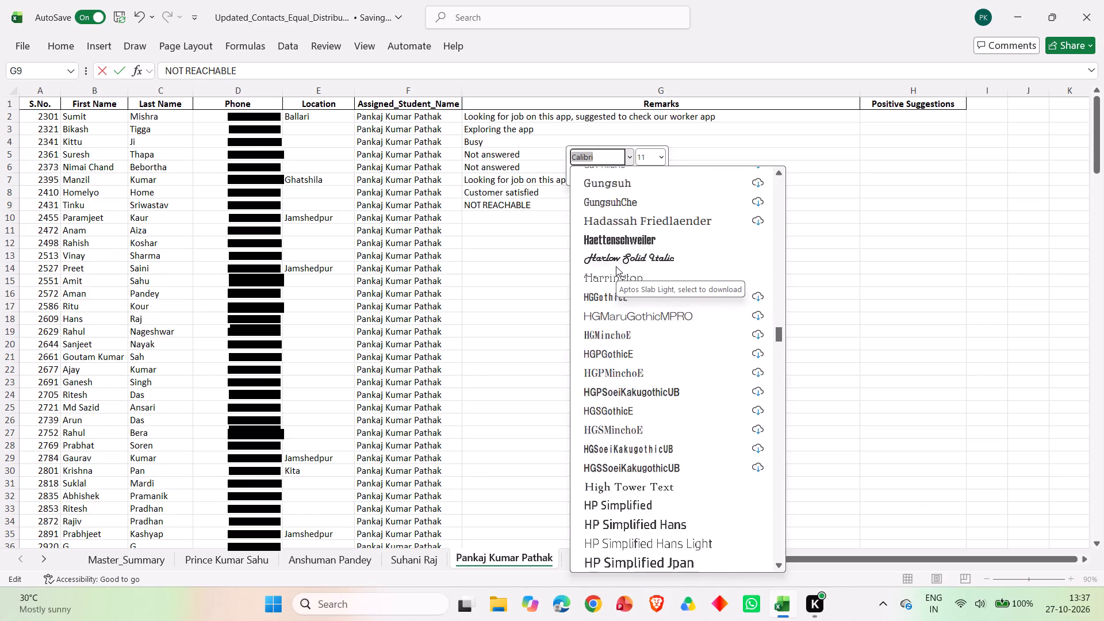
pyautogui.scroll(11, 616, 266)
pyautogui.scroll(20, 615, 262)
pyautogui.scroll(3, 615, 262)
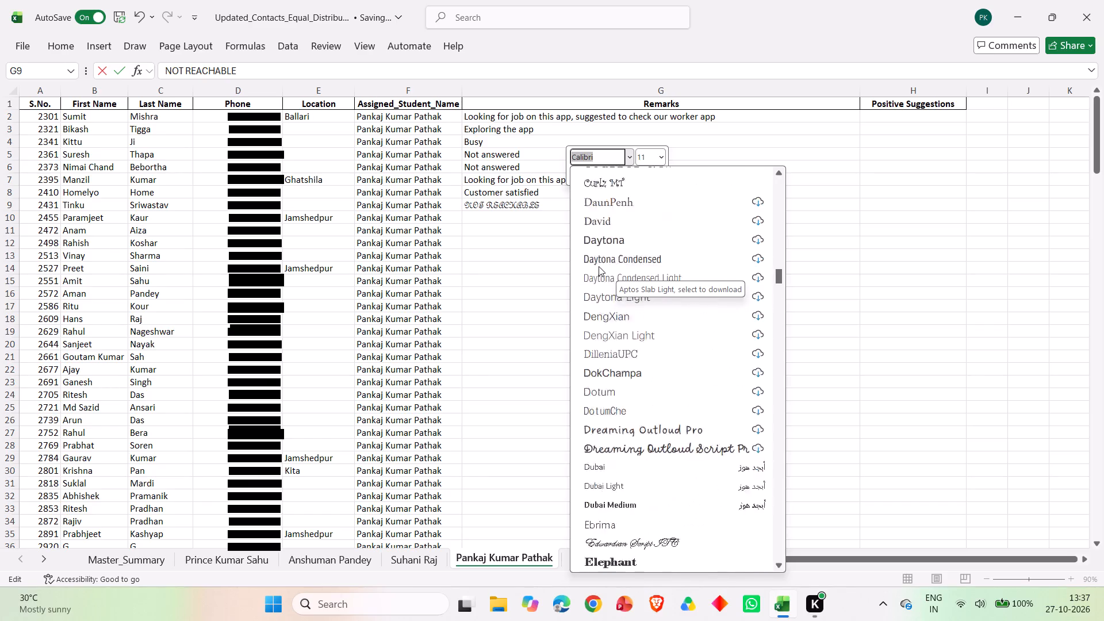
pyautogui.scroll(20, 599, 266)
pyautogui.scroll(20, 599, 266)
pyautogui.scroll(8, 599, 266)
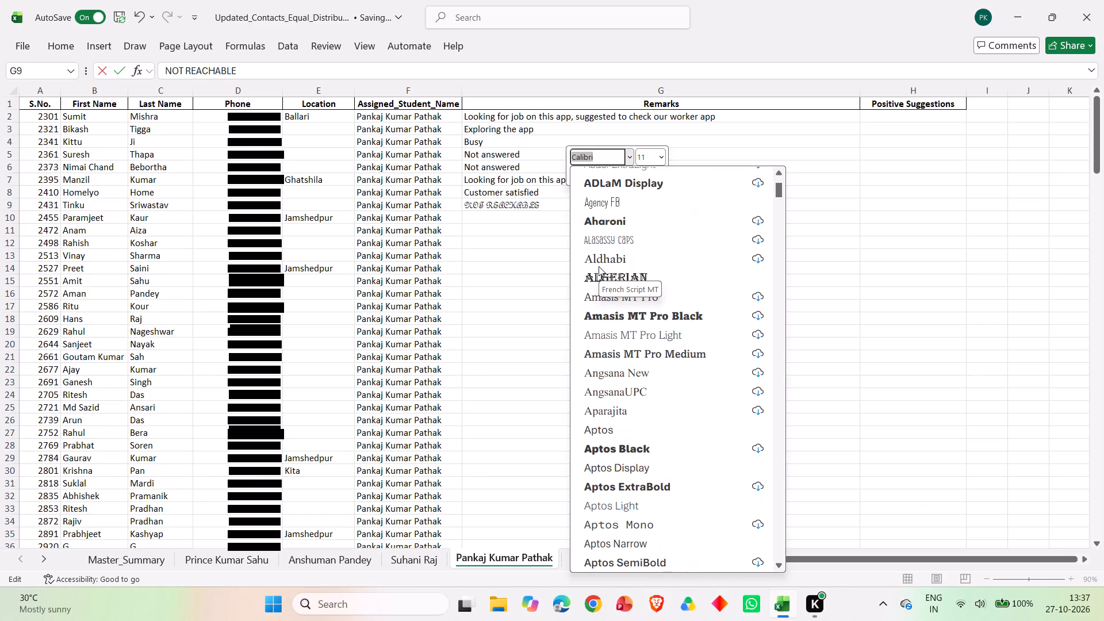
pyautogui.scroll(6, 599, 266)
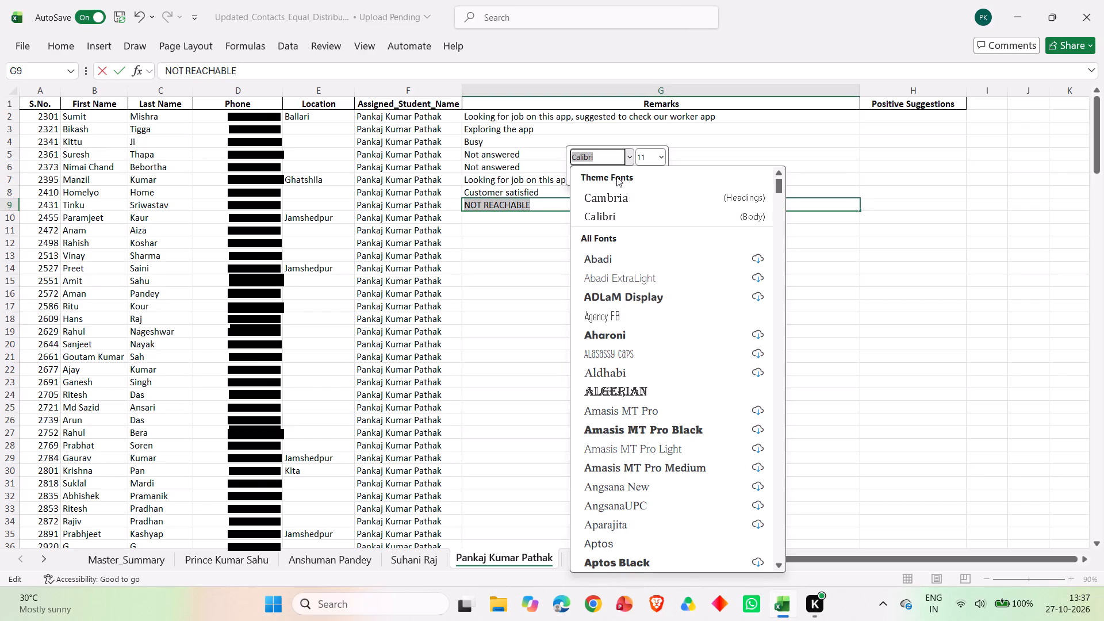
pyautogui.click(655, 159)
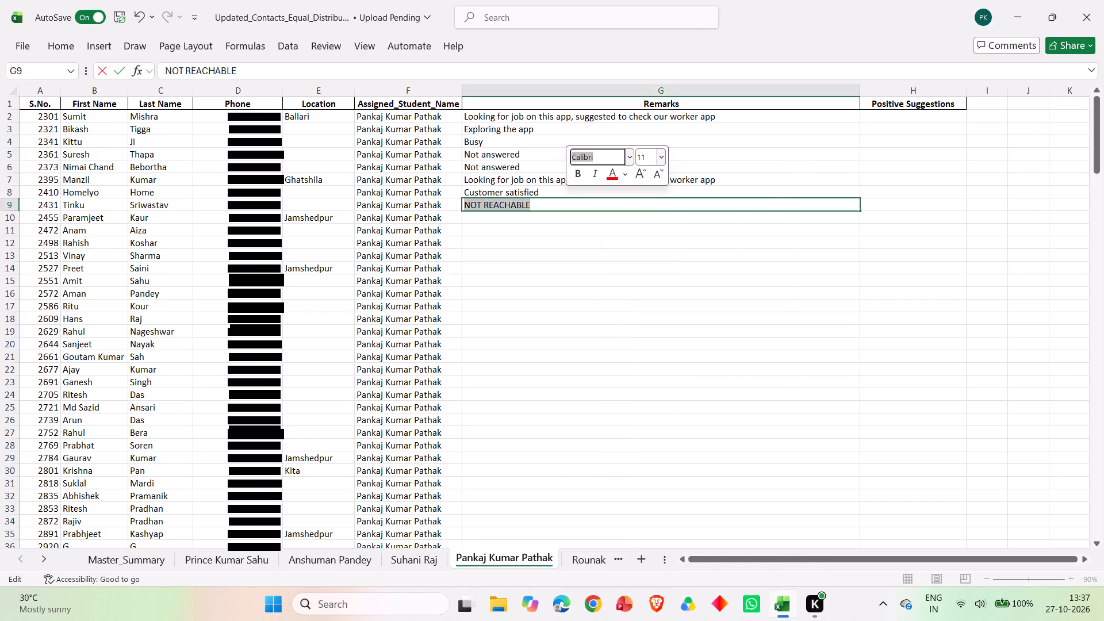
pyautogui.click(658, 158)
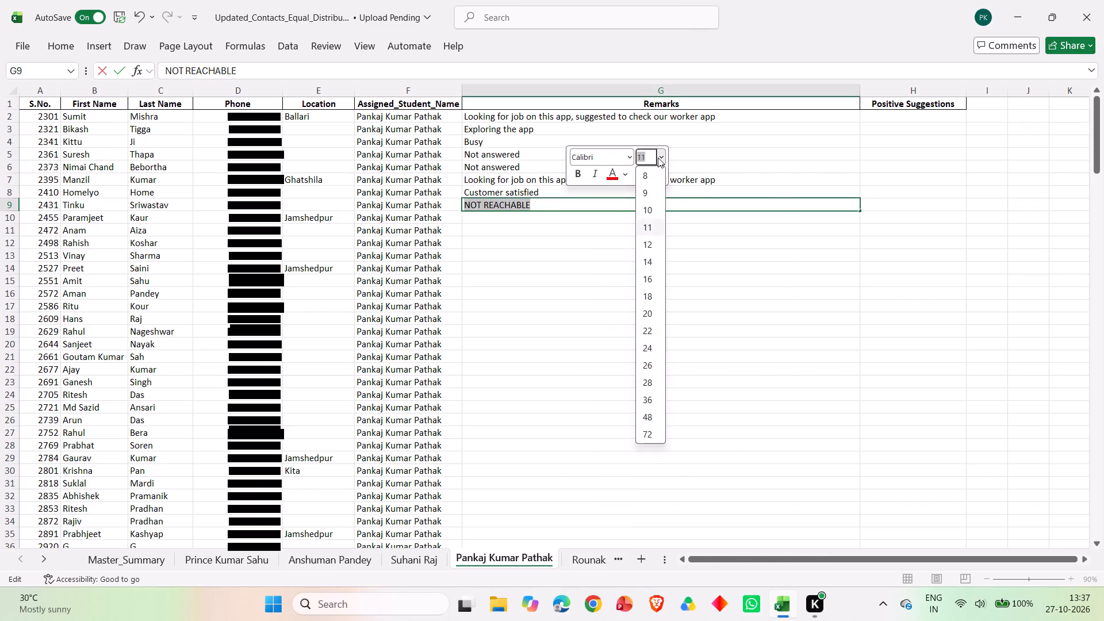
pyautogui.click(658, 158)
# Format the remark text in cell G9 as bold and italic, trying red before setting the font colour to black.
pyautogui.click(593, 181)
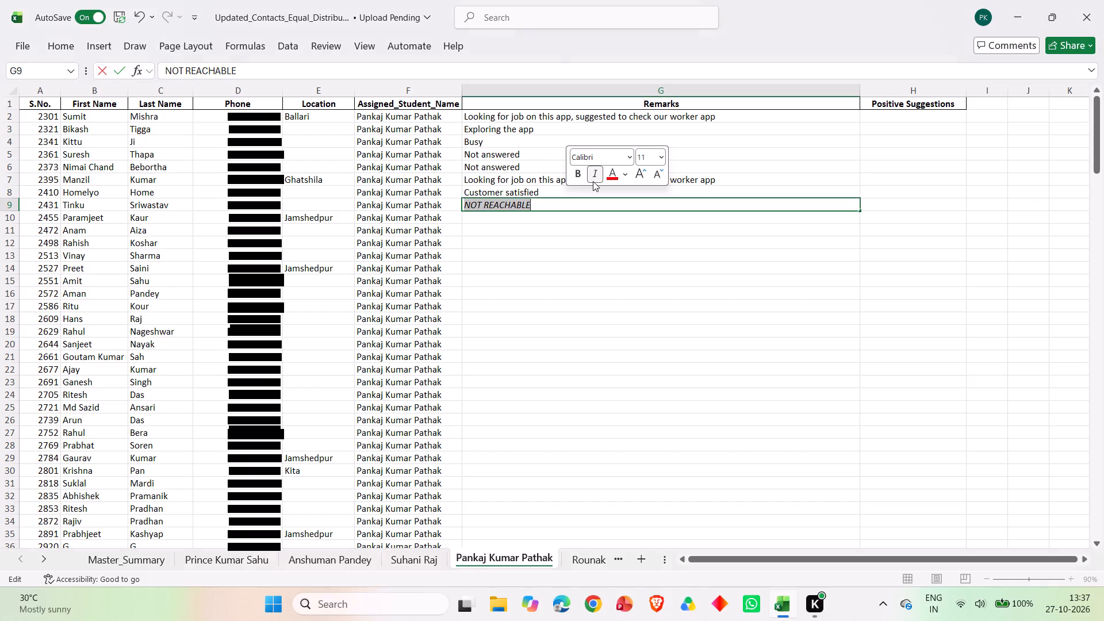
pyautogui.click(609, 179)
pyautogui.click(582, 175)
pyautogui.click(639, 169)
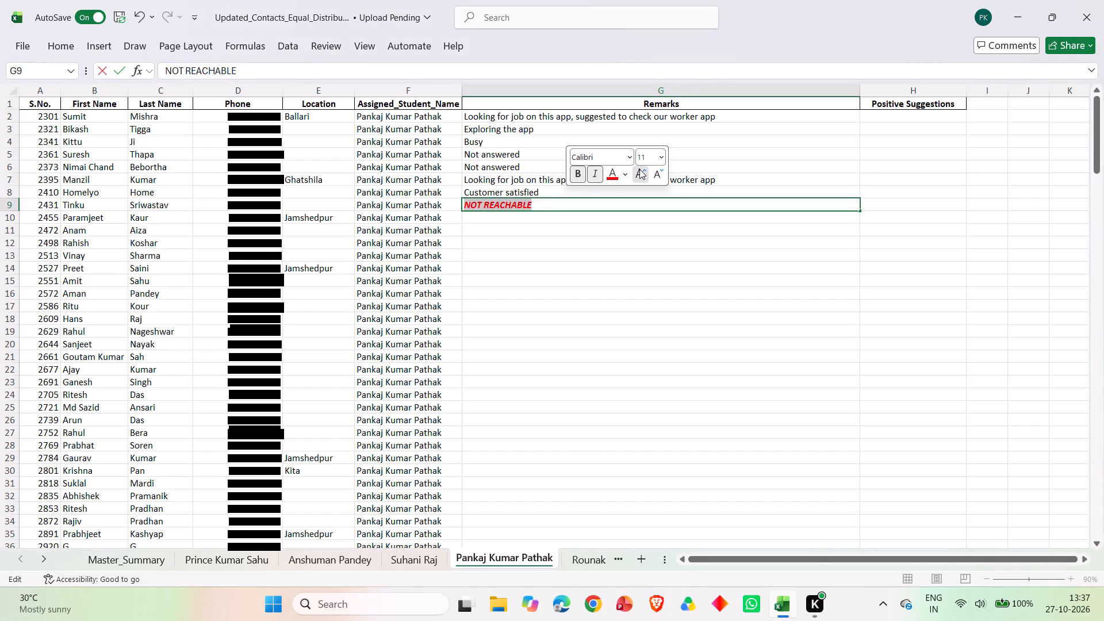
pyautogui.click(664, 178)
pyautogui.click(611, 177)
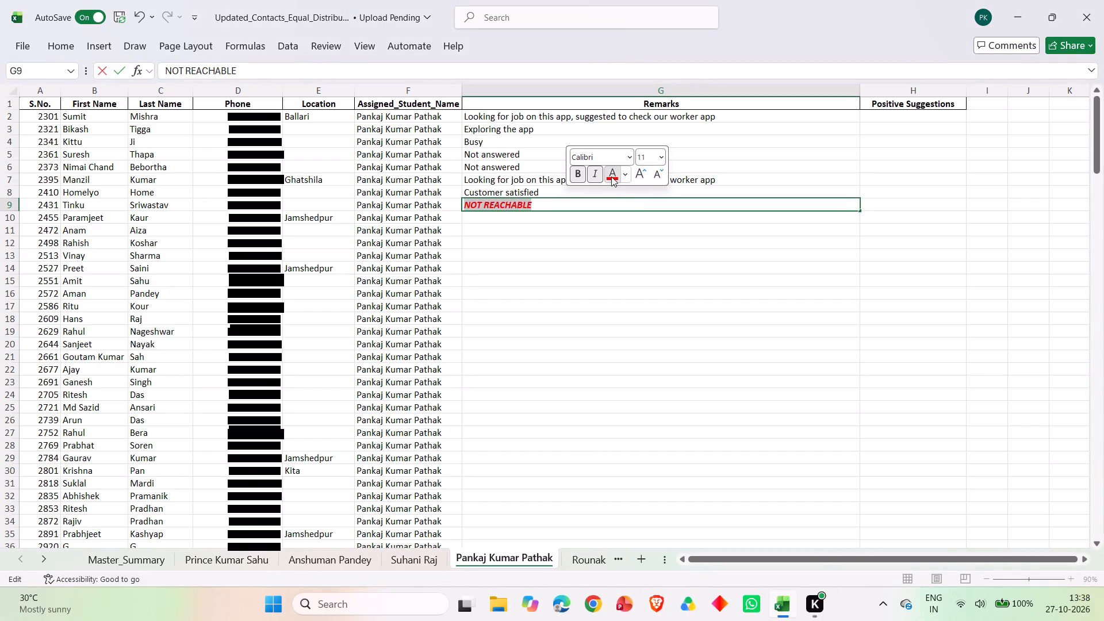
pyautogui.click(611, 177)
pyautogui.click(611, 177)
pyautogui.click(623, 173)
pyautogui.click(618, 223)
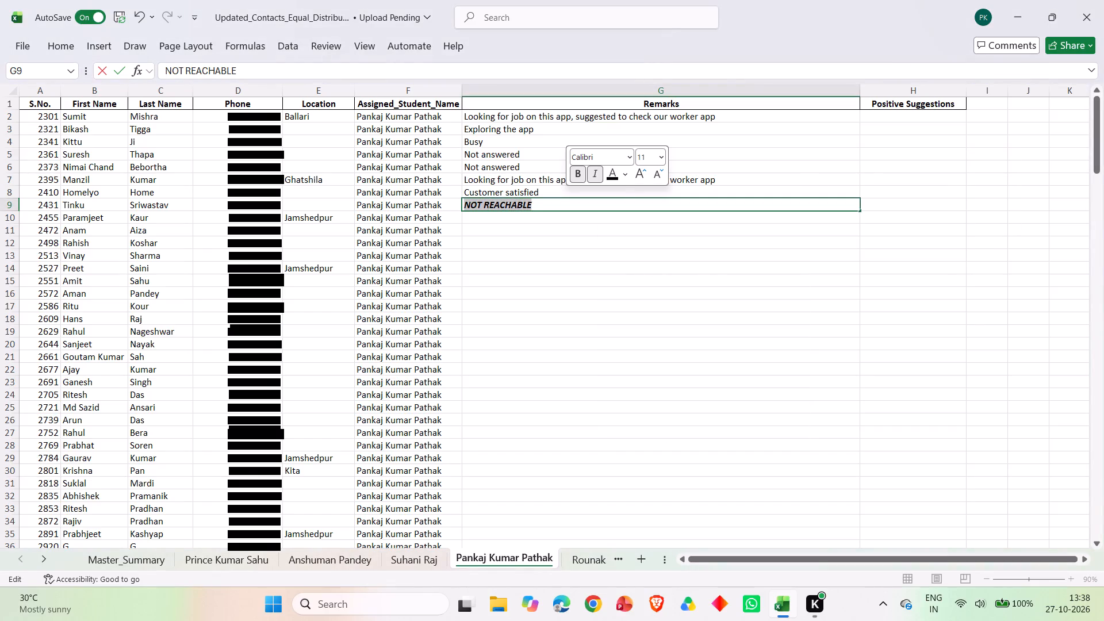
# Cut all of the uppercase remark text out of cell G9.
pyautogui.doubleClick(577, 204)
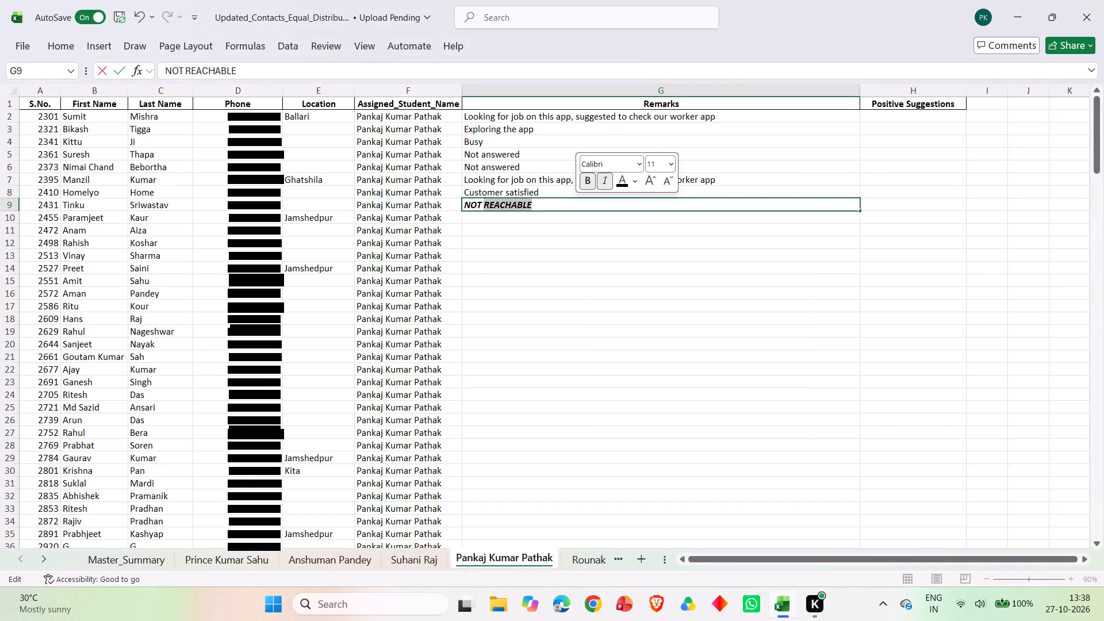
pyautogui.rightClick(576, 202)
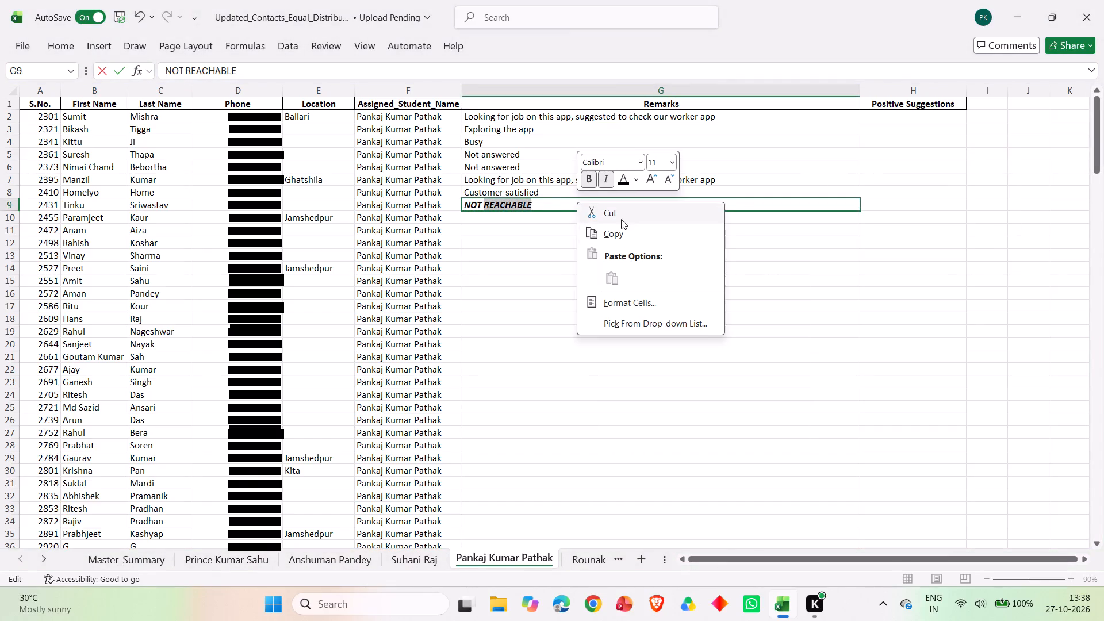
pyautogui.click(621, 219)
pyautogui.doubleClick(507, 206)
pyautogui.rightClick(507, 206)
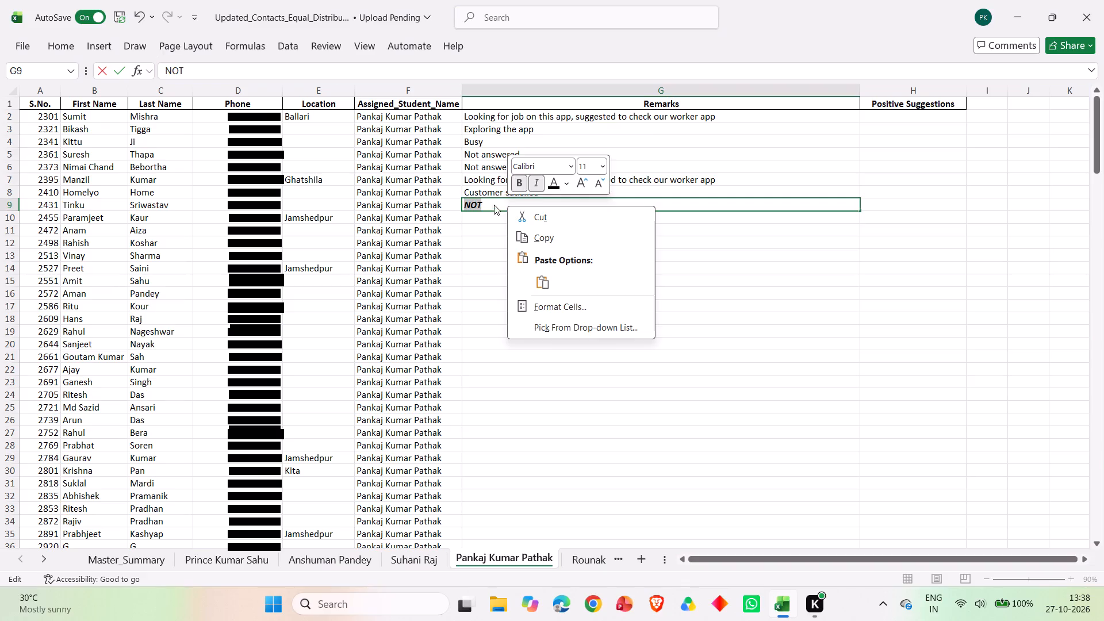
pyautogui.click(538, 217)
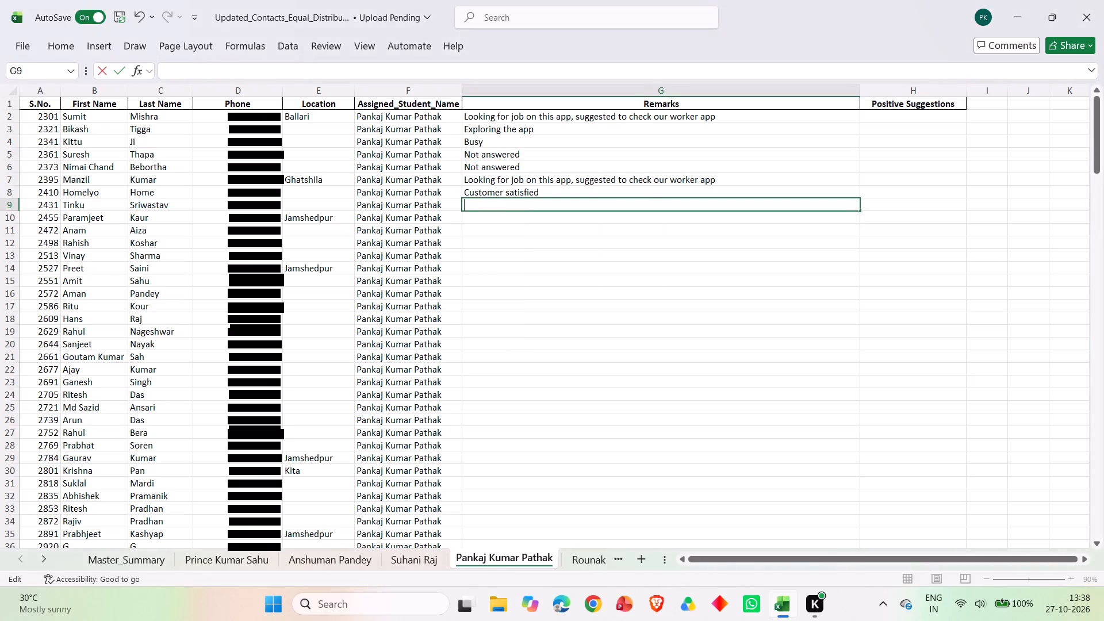
# Enter the remark "Not reachable" in cell G9 for S.No. 2431, with bold and italic formatting removed.
pyautogui.write('reach')
pyautogui.write('ab')
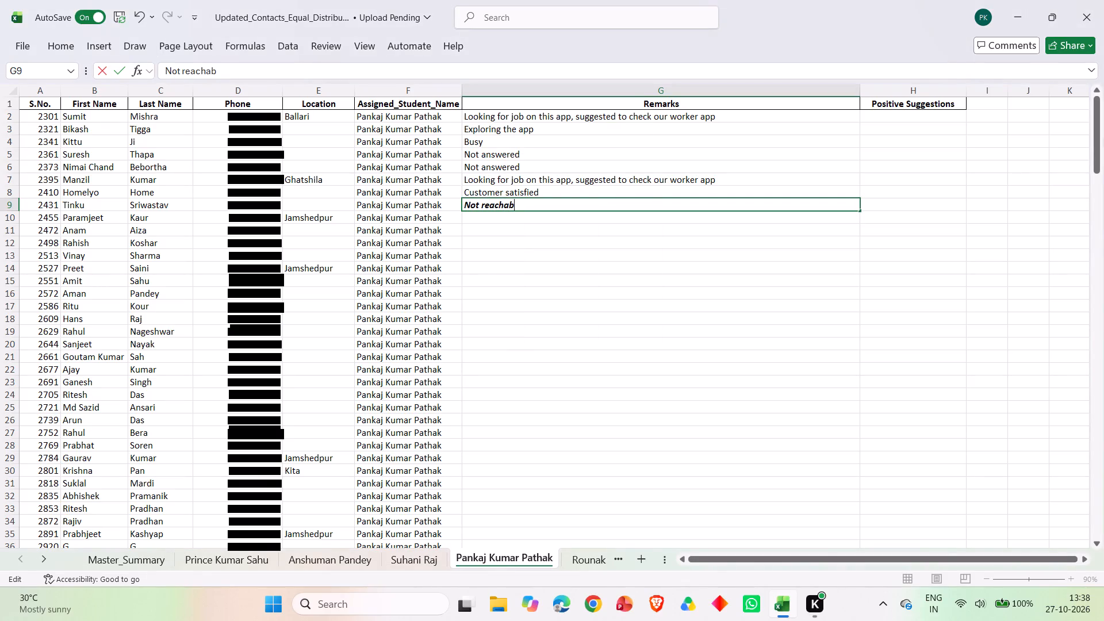
pyautogui.press('l')
pyautogui.press('e')
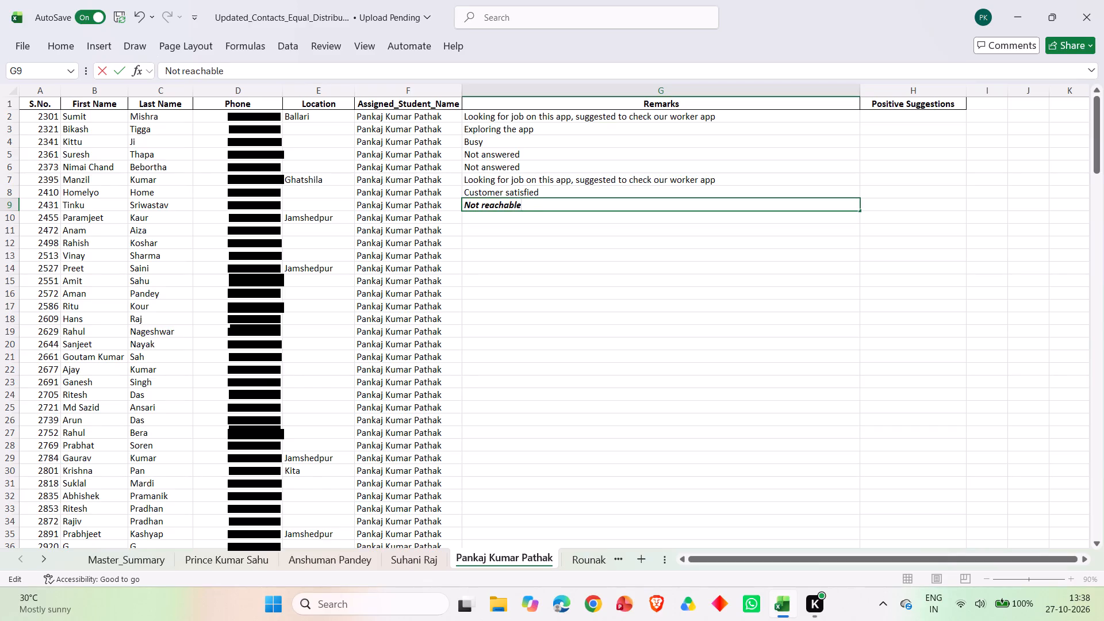
pyautogui.moveTo(540, 201); pyautogui.dragTo(457, 217)
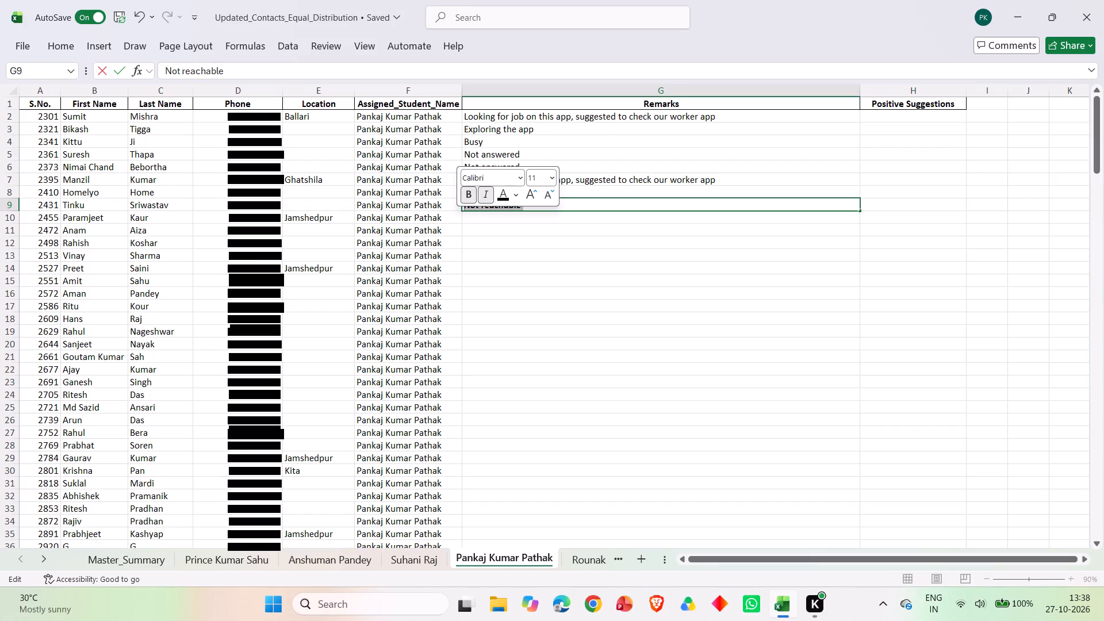
pyautogui.click(464, 195)
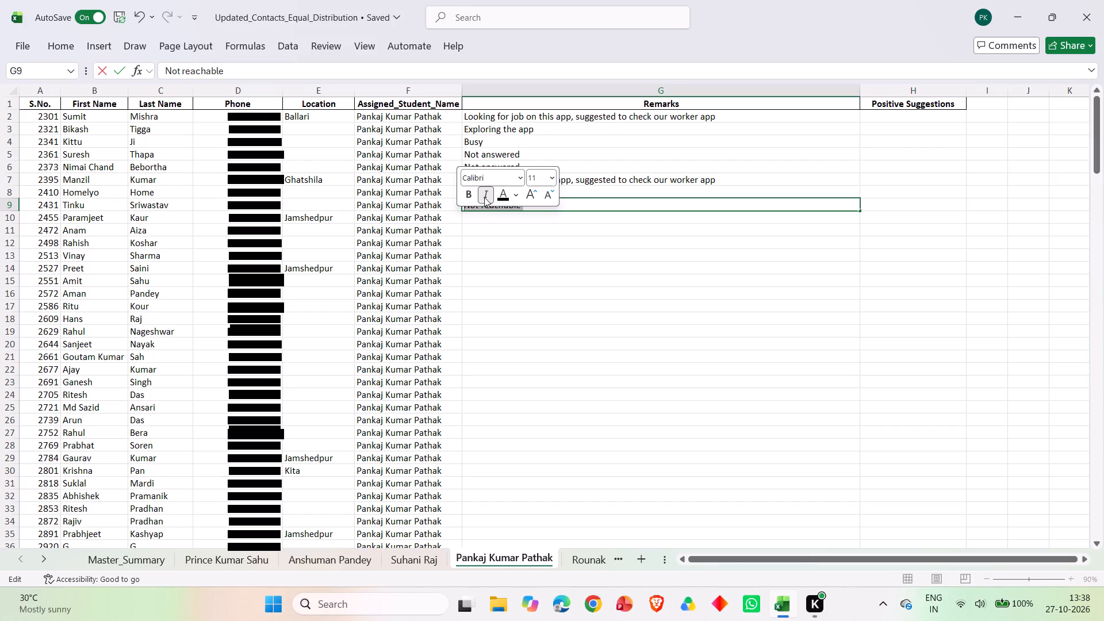
pyautogui.click(484, 197)
pyautogui.click(577, 208)
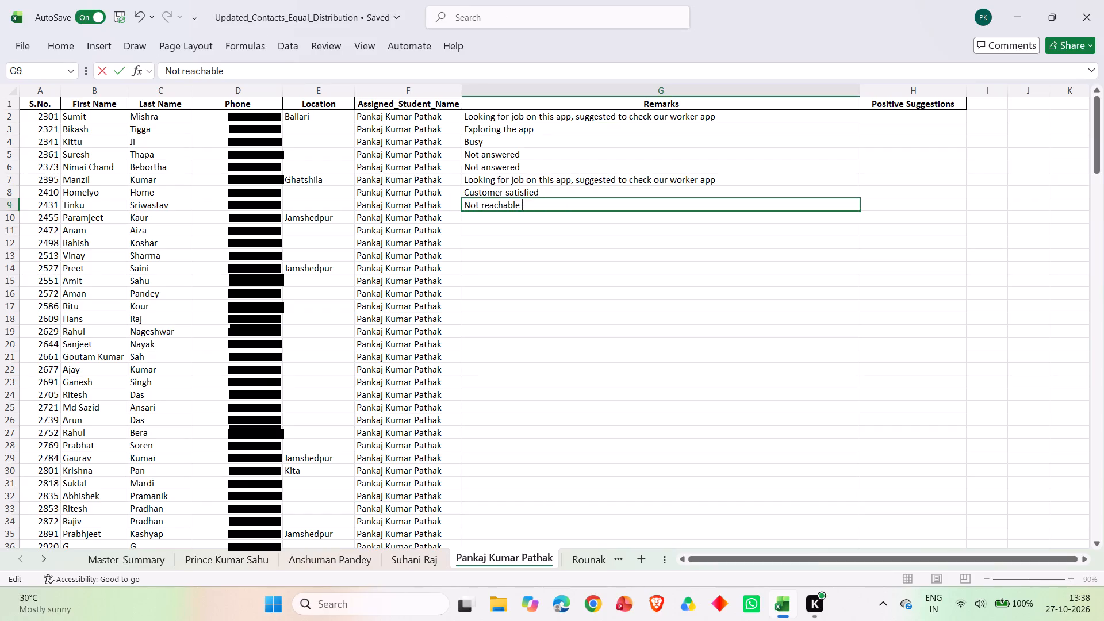
pyautogui.press('Return')
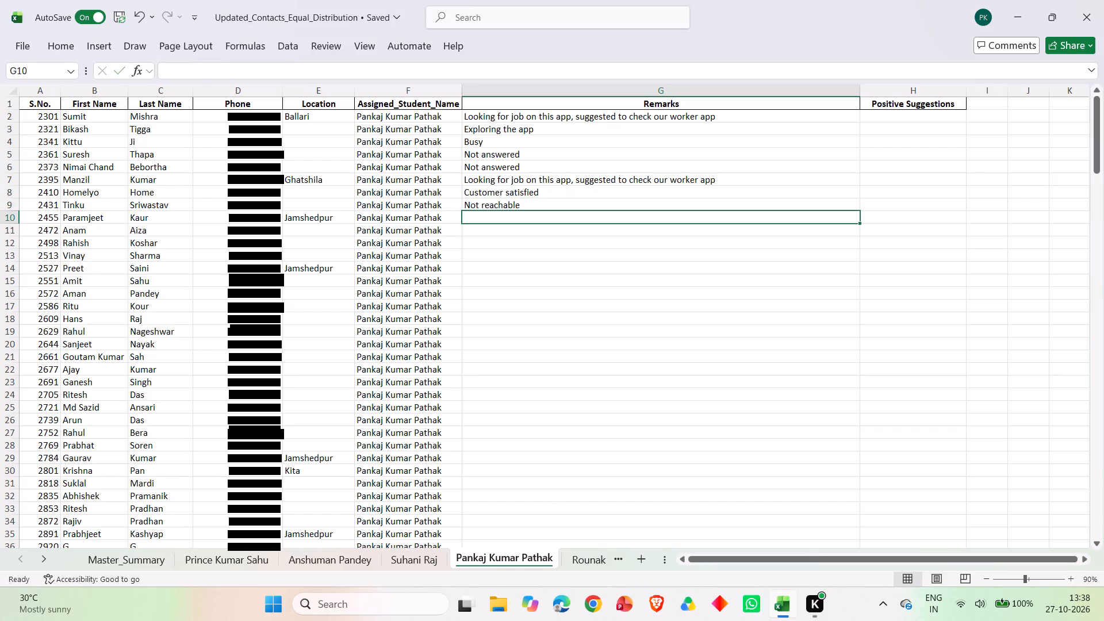
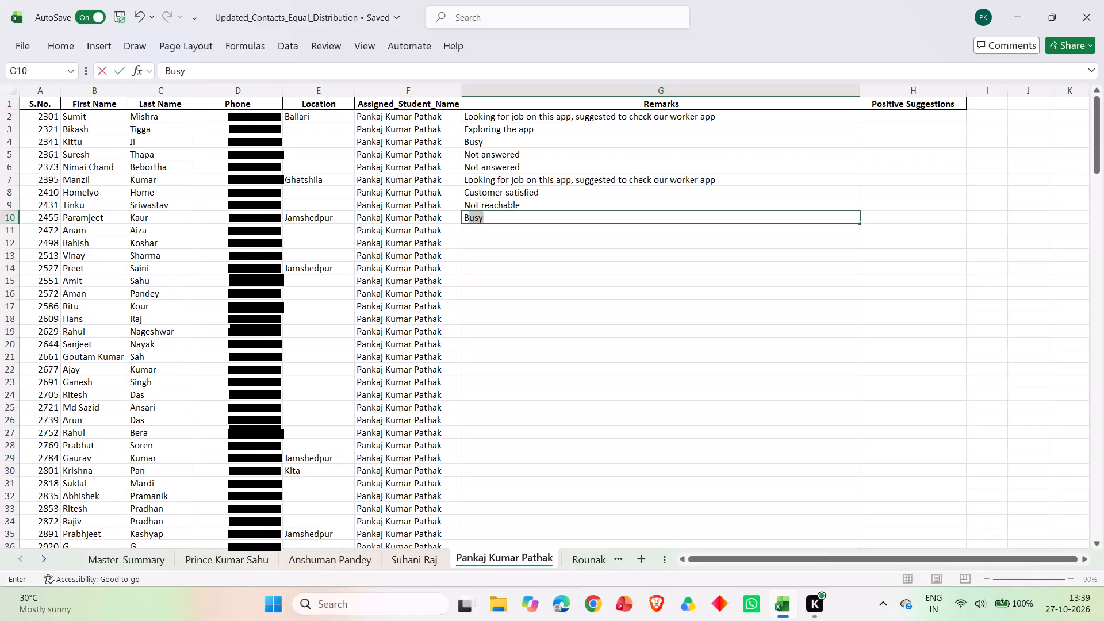
# Enter the remark "Busy" in cell G10 for S.No. 2455.
pyautogui.press('Return')
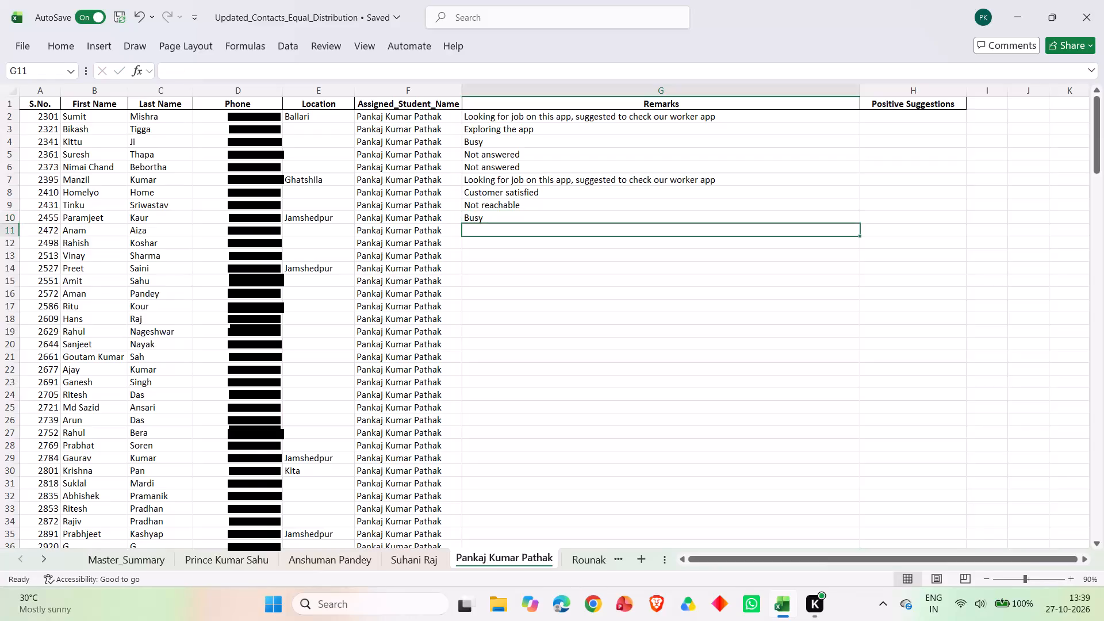
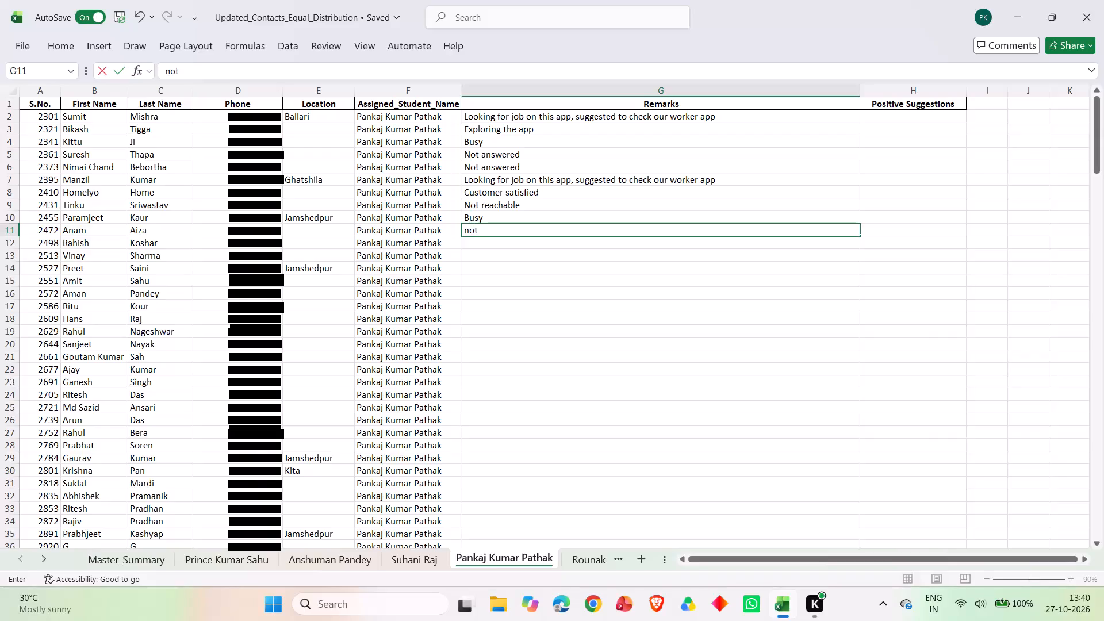
# Complete the remark "Not answered" in cell G11 for S.No. 2472.
pyautogui.press('space')
pyautogui.press('a')
pyautogui.press('Return')
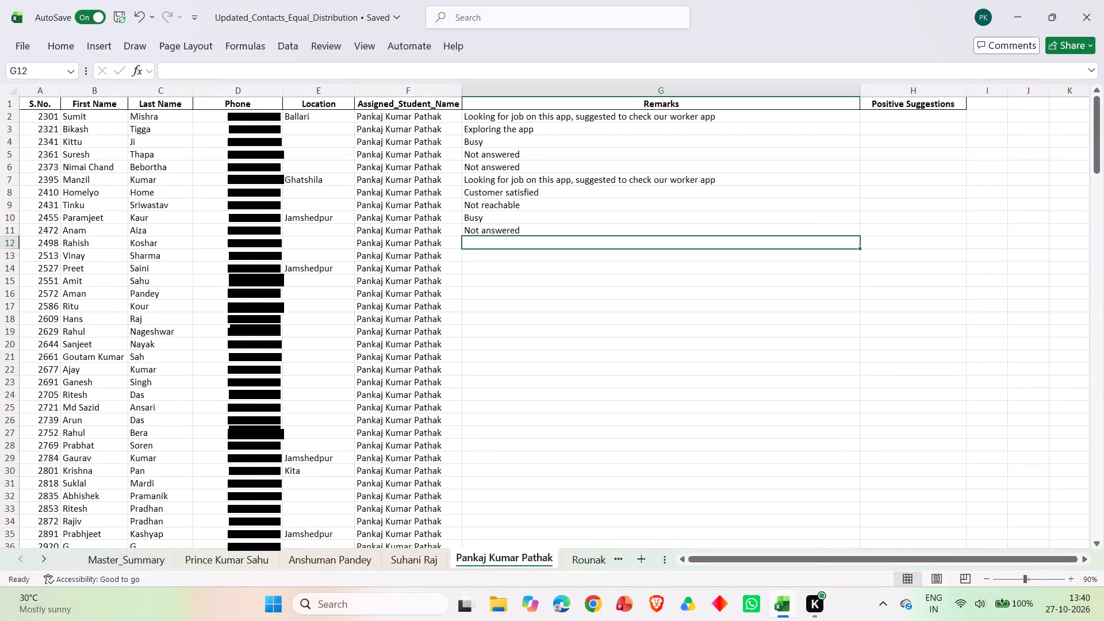
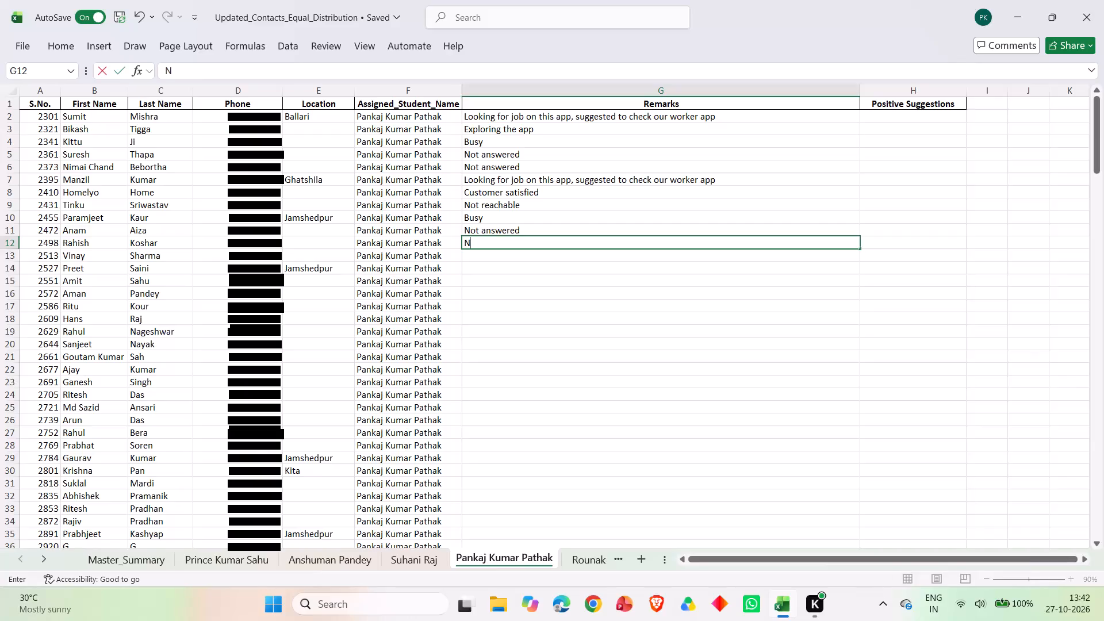
# Complete the remark "Not answered" in cell G12 for S.No. 2498.
pyautogui.press('o')
pyautogui.press('BackSpace')
pyautogui.write('ot')
pyautogui.press('space')
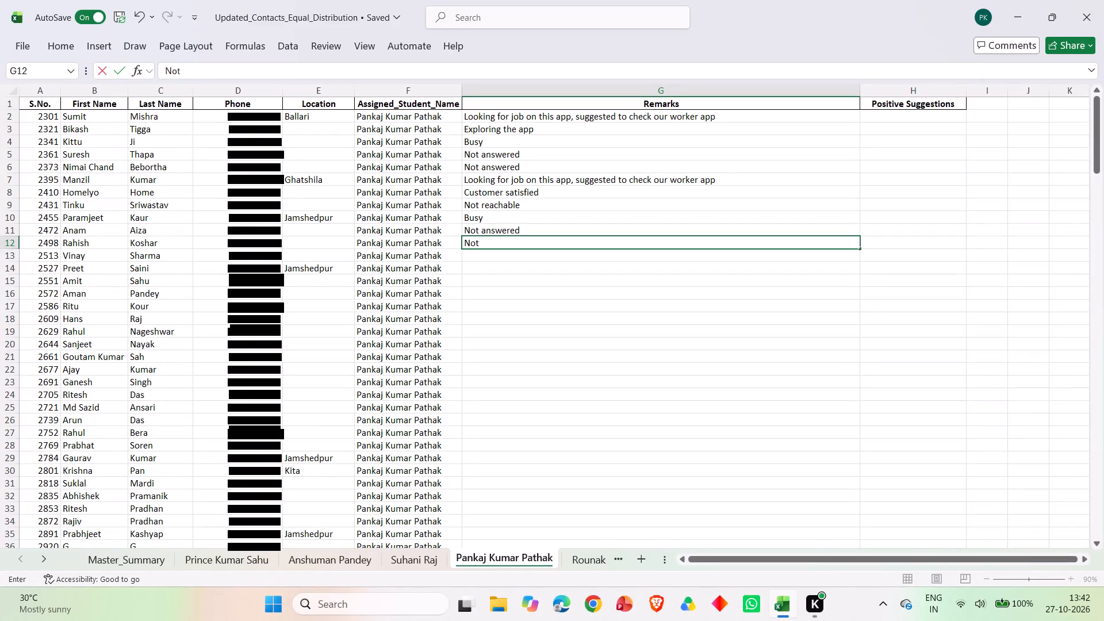
pyautogui.write('an')
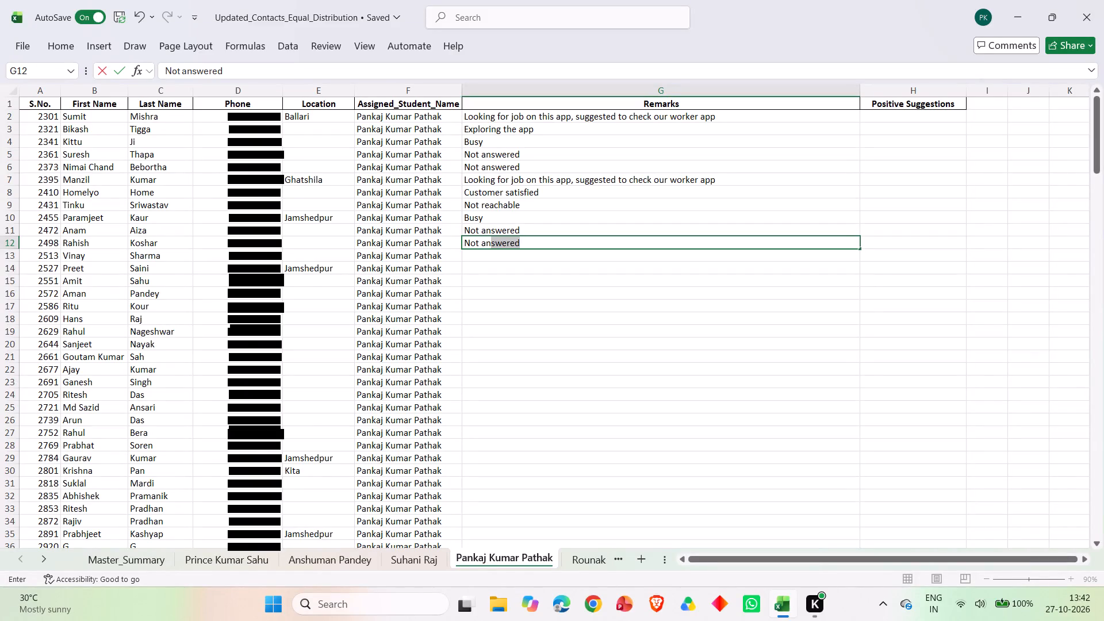
pyautogui.press('Return')
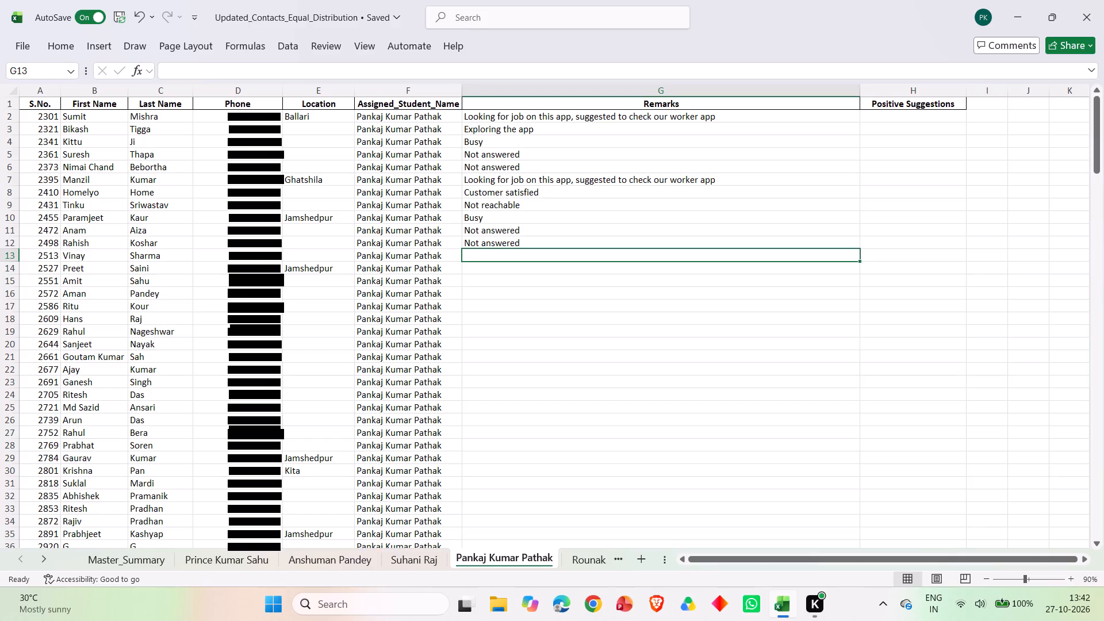
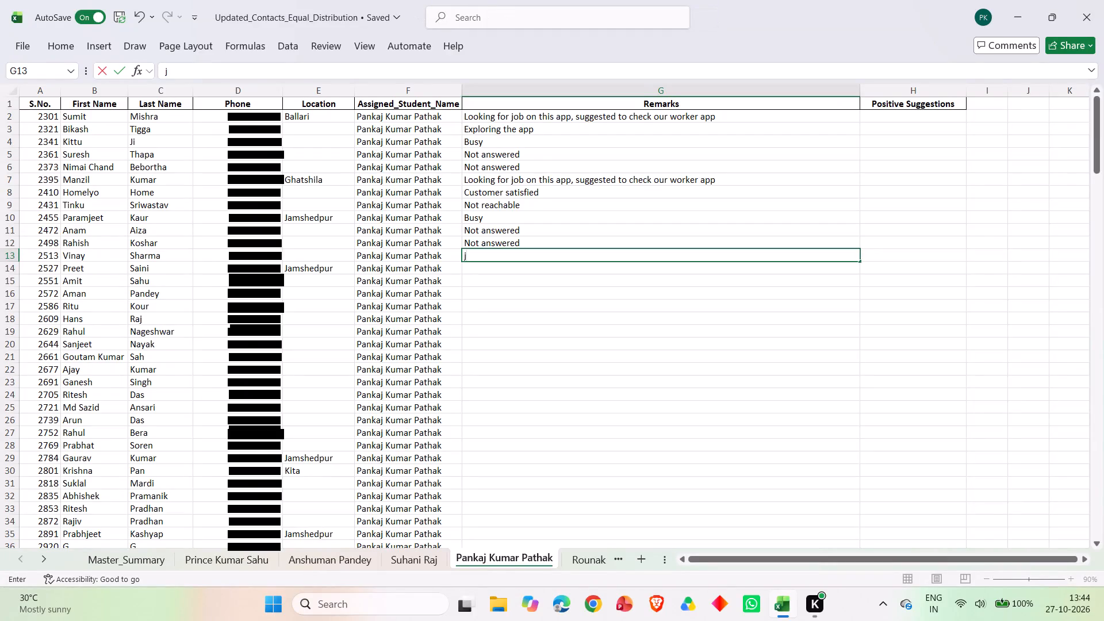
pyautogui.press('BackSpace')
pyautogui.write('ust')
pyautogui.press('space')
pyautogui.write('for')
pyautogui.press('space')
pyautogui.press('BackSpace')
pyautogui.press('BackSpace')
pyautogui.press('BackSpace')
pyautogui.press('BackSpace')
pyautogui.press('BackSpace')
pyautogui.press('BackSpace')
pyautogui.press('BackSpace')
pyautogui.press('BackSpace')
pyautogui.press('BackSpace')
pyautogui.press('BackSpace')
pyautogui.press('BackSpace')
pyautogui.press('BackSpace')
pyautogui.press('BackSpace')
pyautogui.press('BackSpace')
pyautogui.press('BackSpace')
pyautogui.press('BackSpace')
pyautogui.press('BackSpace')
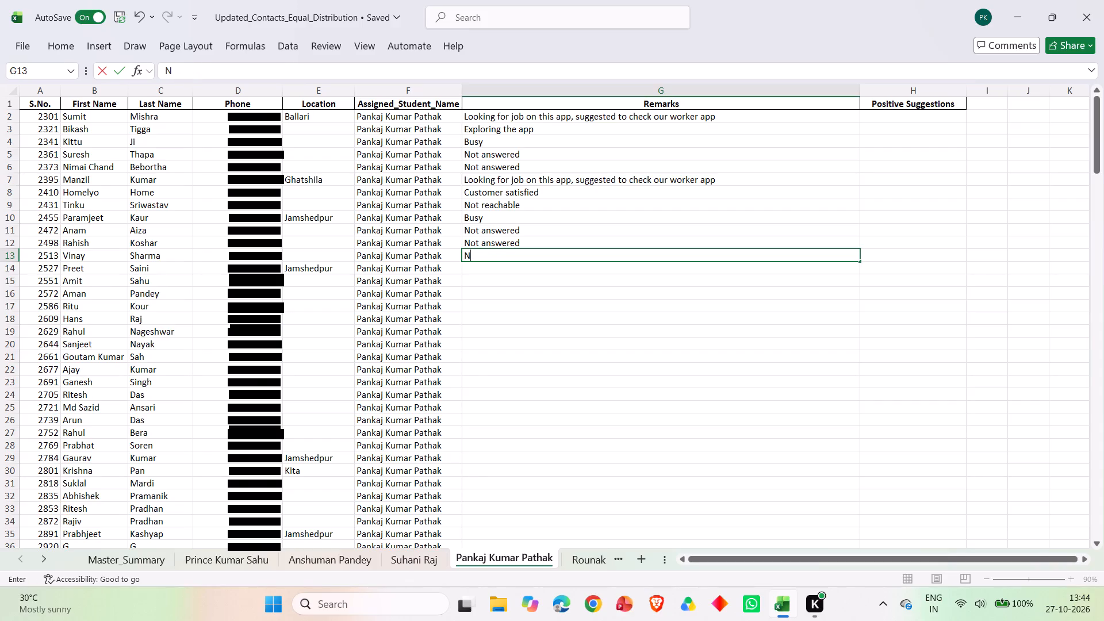
# Enter the remark "Not intrested" in cell G13 for S.No. 2513.
pyautogui.write('ot intrested')
pyautogui.press('Return')
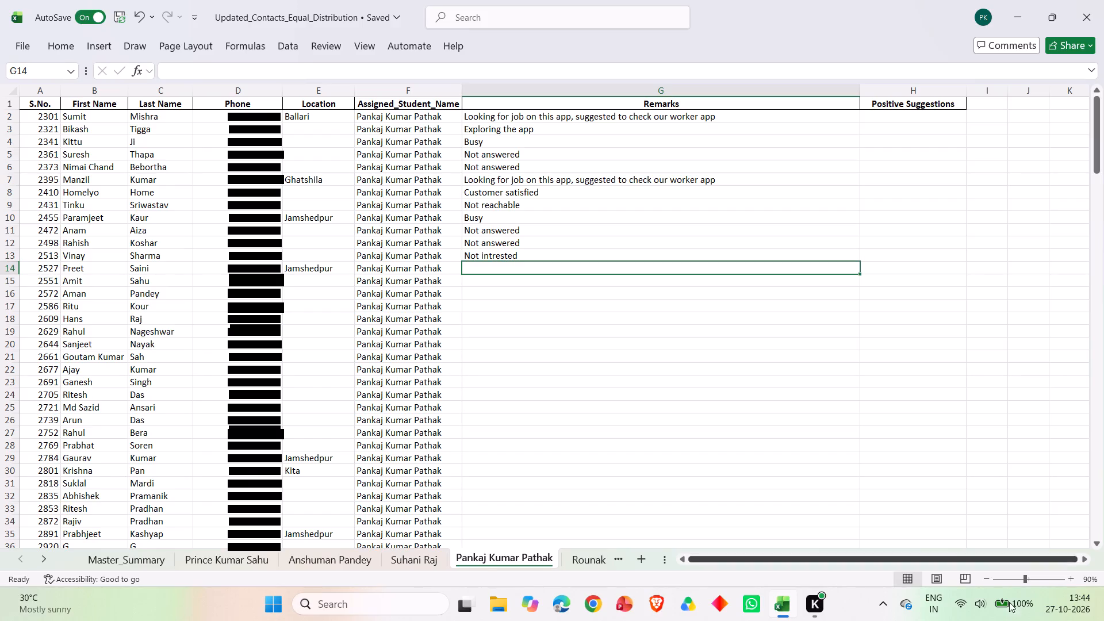
# Set the contact sheet's zoom to 100% with the header row in view.
pyautogui.click(1074, 574)
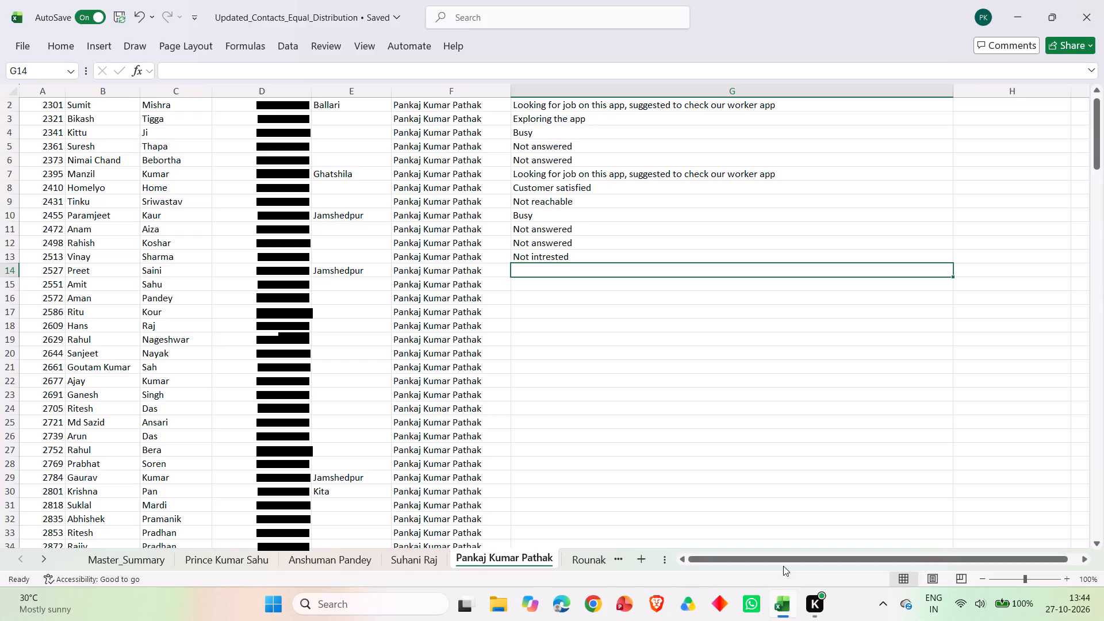
pyautogui.moveTo(782, 561); pyautogui.dragTo(683, 569)
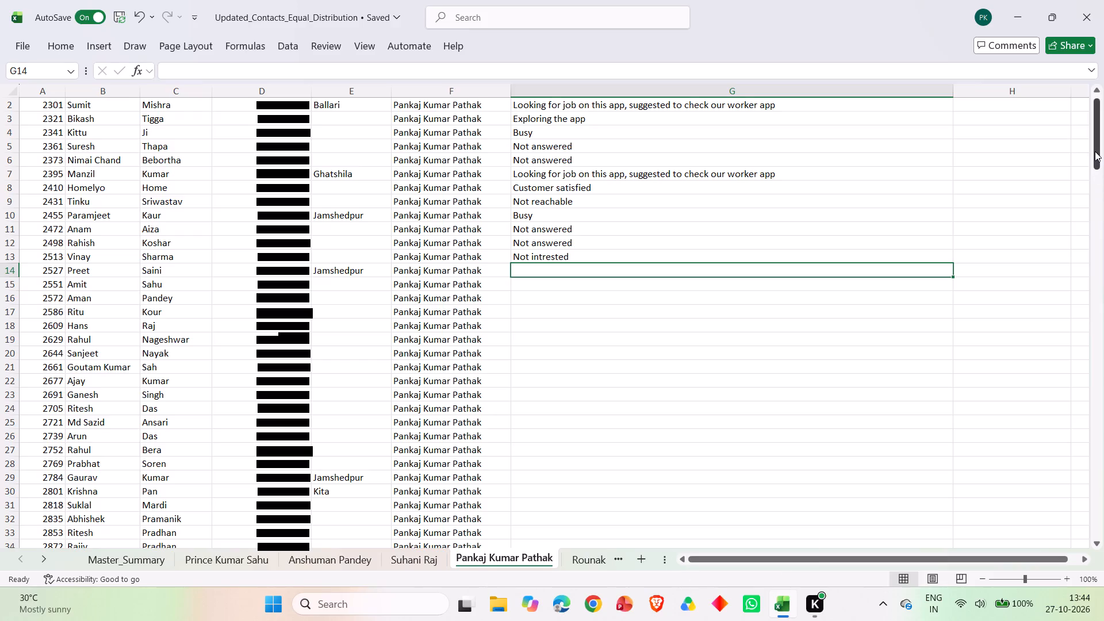
pyautogui.moveTo(1095, 151); pyautogui.dragTo(1083, 89)
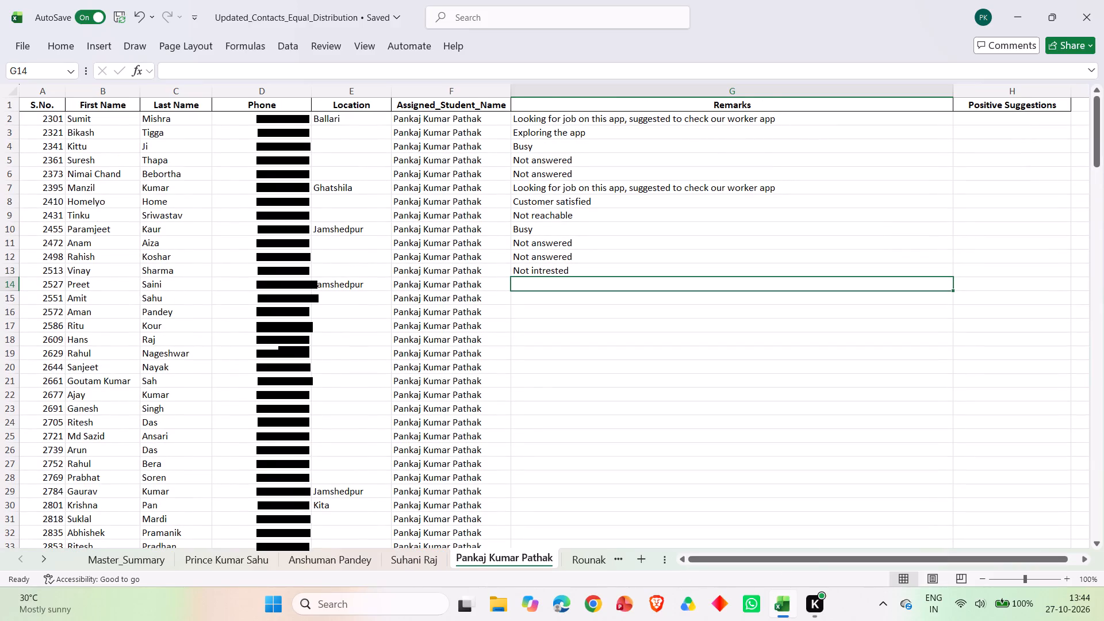
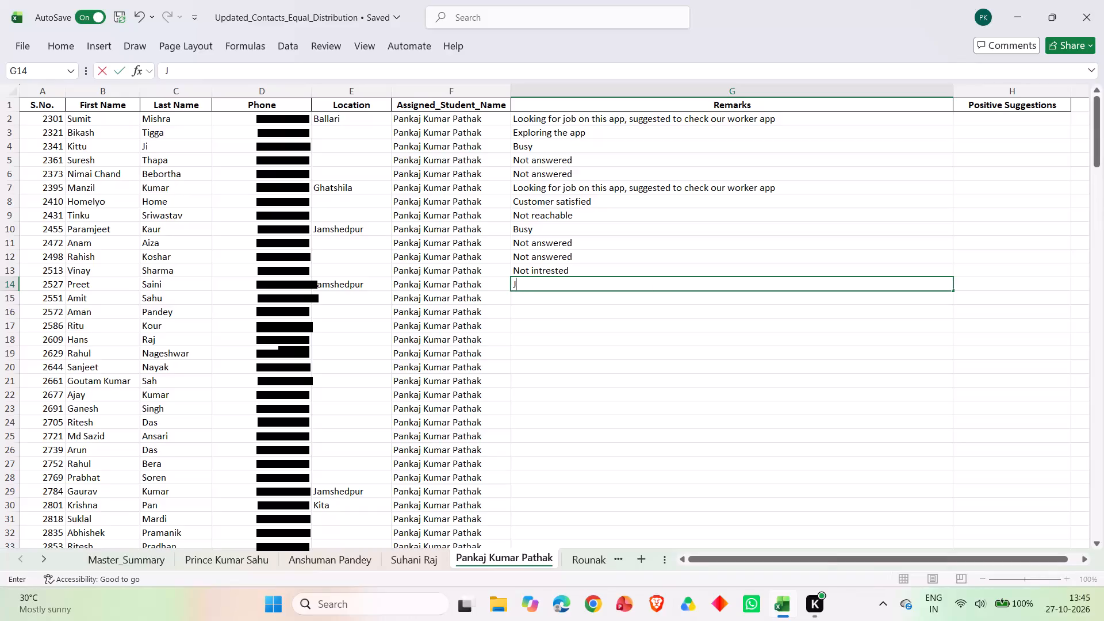
# Enter the remark "Just exploring the app" in cell G14 for S.No. 2527, with correct spacing between the words.
pyautogui.write('ust')
pyautogui.press('space')
pyautogui.write('exploring the')
pyautogui.write('app')
pyautogui.press('Return')
pyautogui.press('Delete')
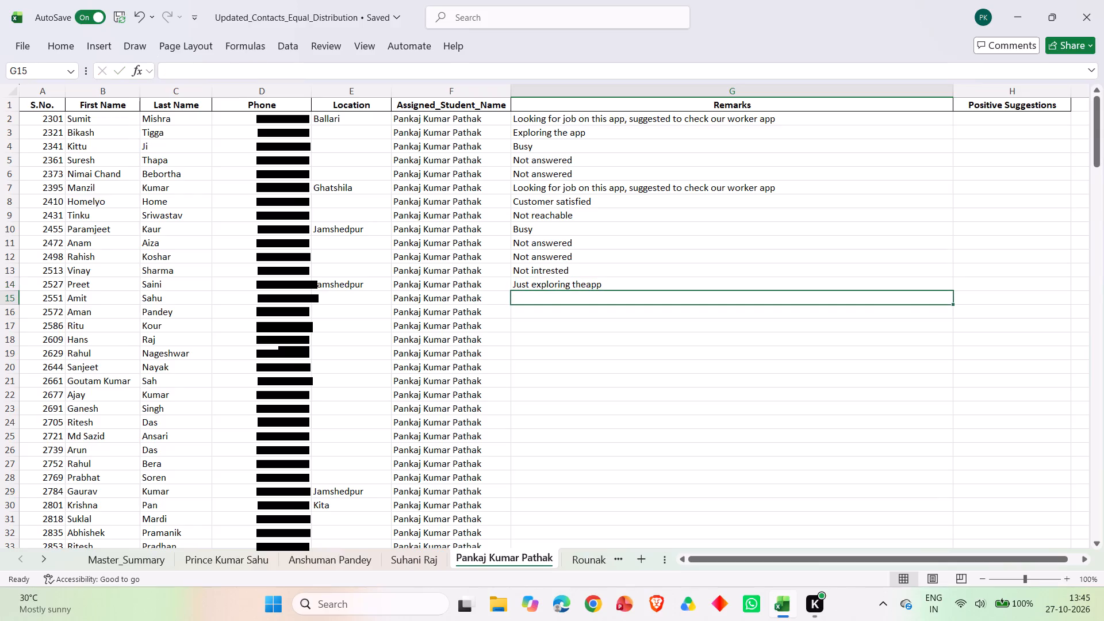
pyautogui.press('Up')
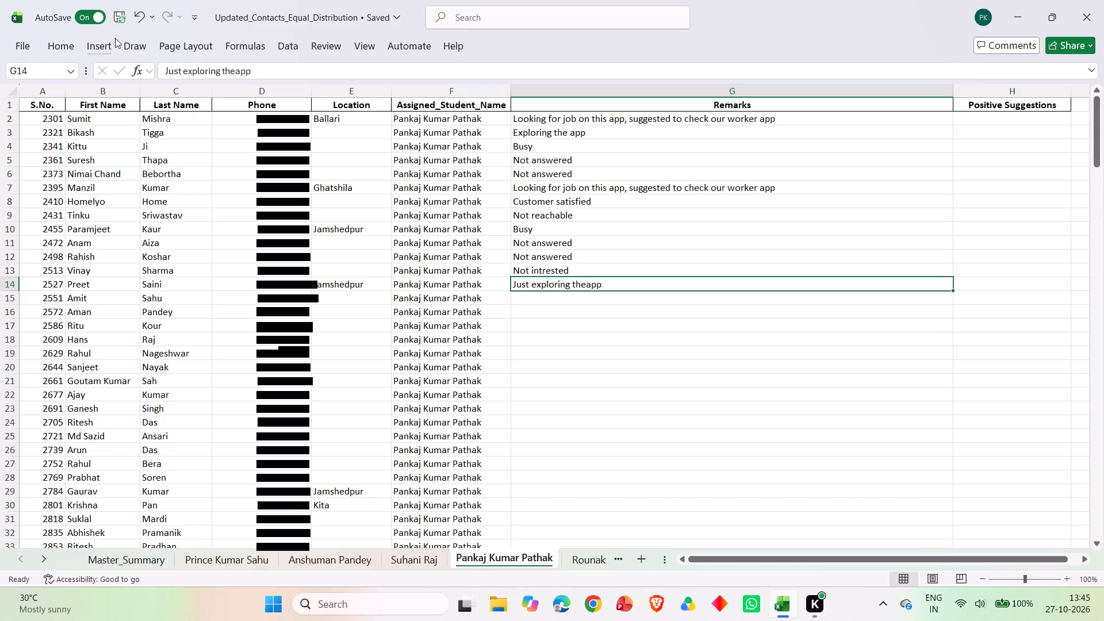
pyautogui.click(233, 70)
pyautogui.press('space')
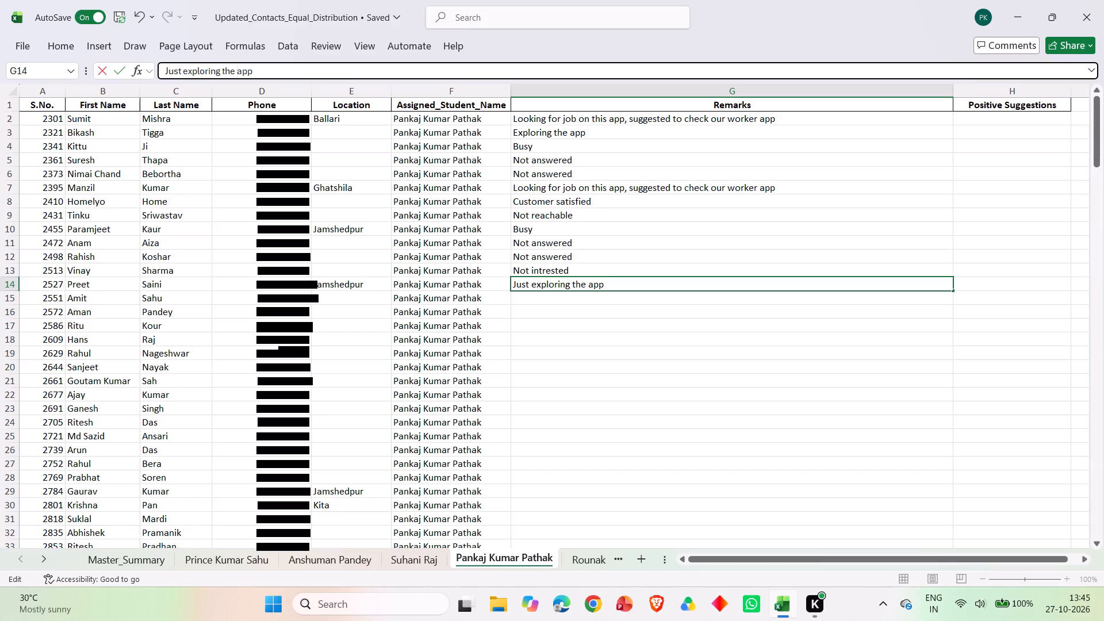
pyautogui.press('Return')
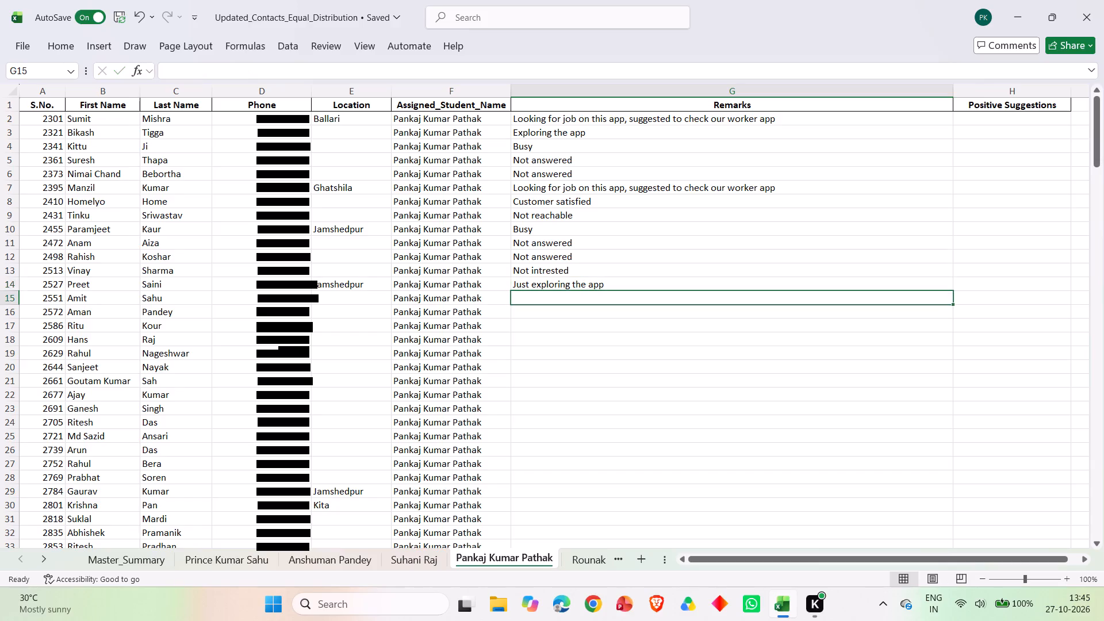
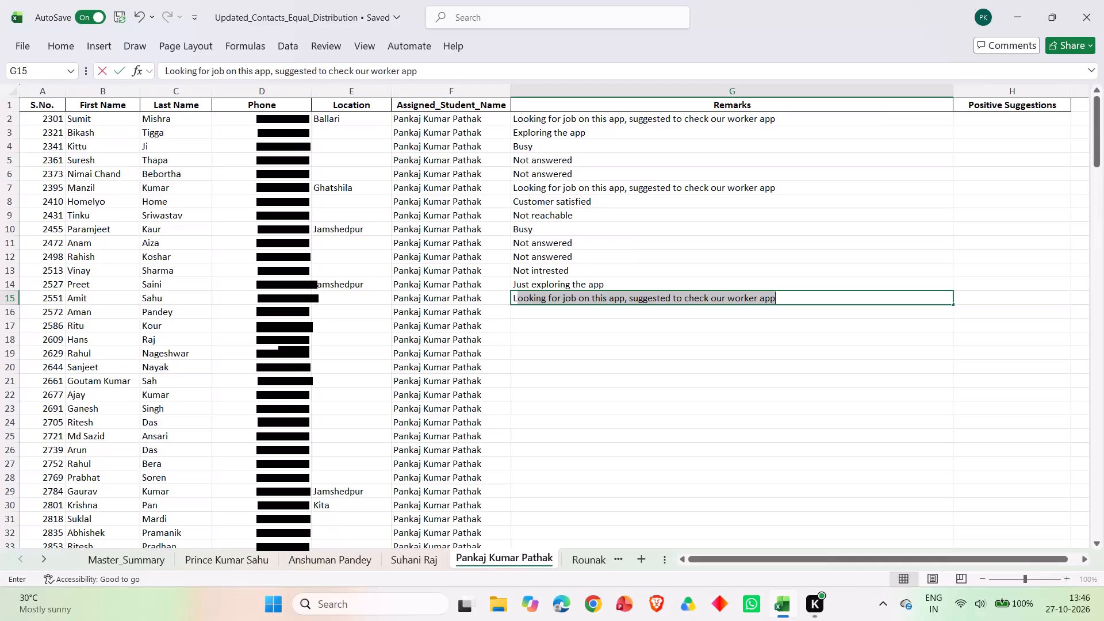
# Enter the remark "Looking for job on this app, suggested to check our worker app" in cell G15 for S.No. 2551.
pyautogui.press('Return')
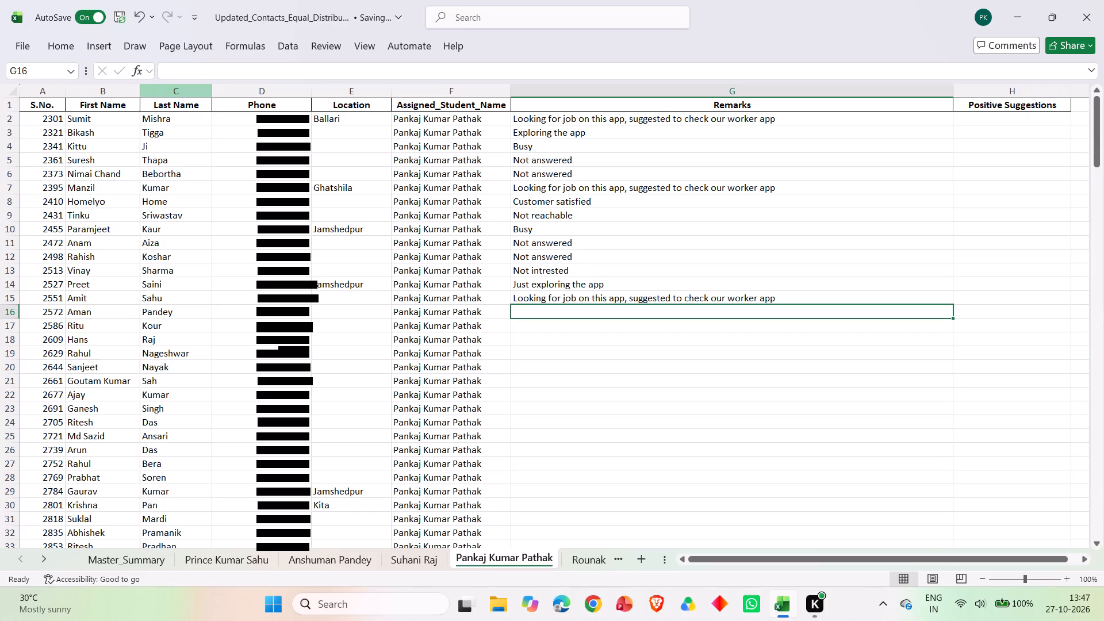
# Enter the location "Sakchi, Jamshedpur" in cell E15 for S.No. 2551.
pyautogui.doubleClick(350, 298)
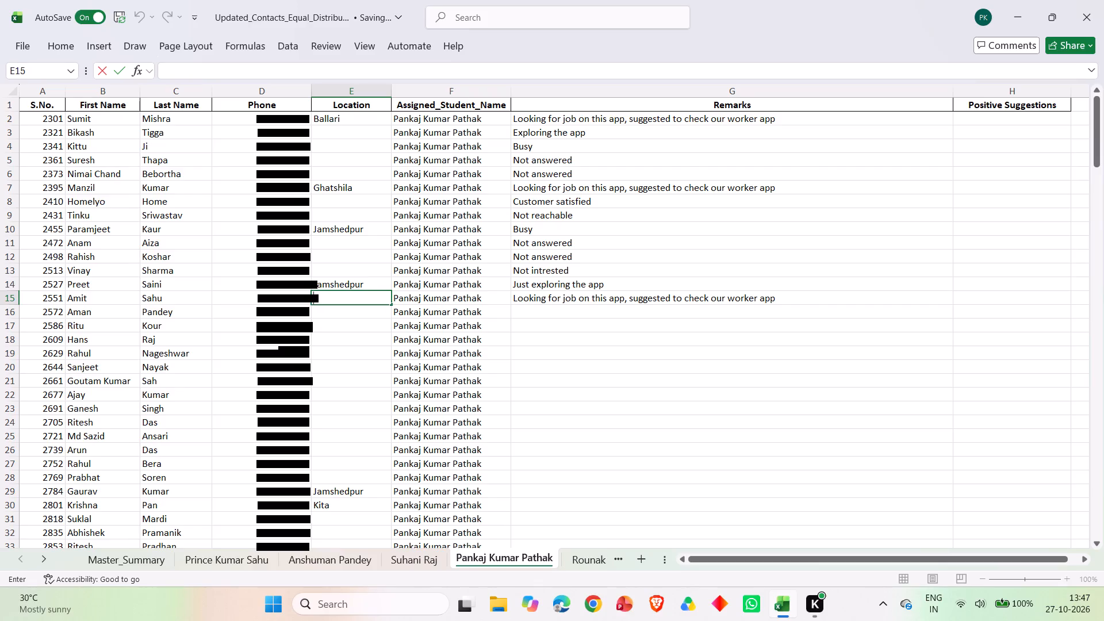
pyautogui.press('s')
pyautogui.press('BackSpace')
pyautogui.press('s')
pyautogui.press('a')
pyautogui.write('kchi')
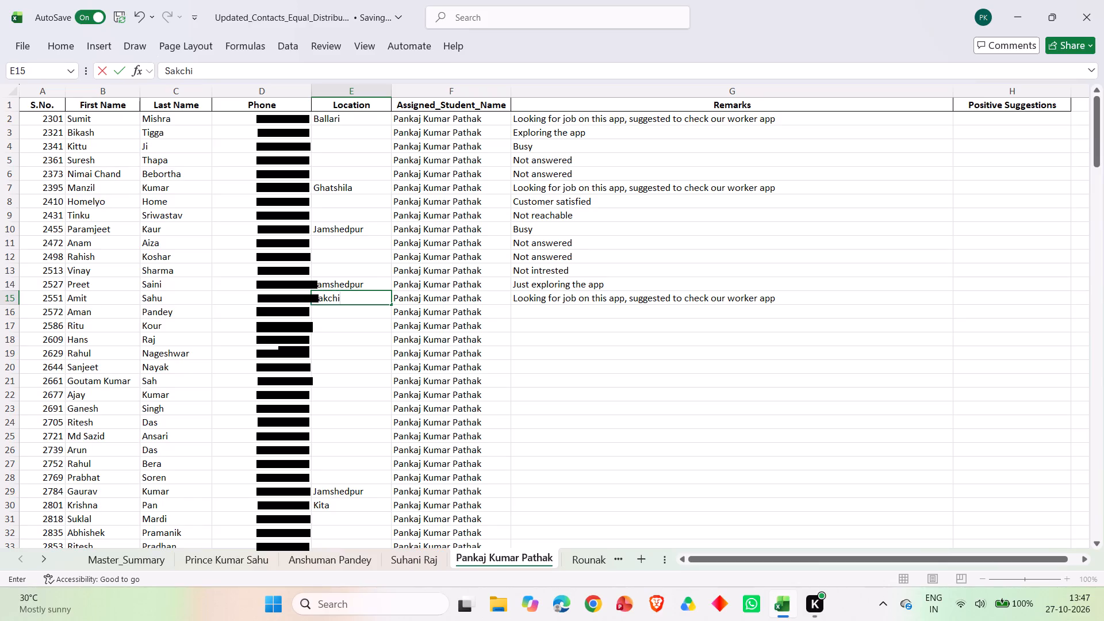
pyautogui.press(',')
pyautogui.press('space')
pyautogui.press('j')
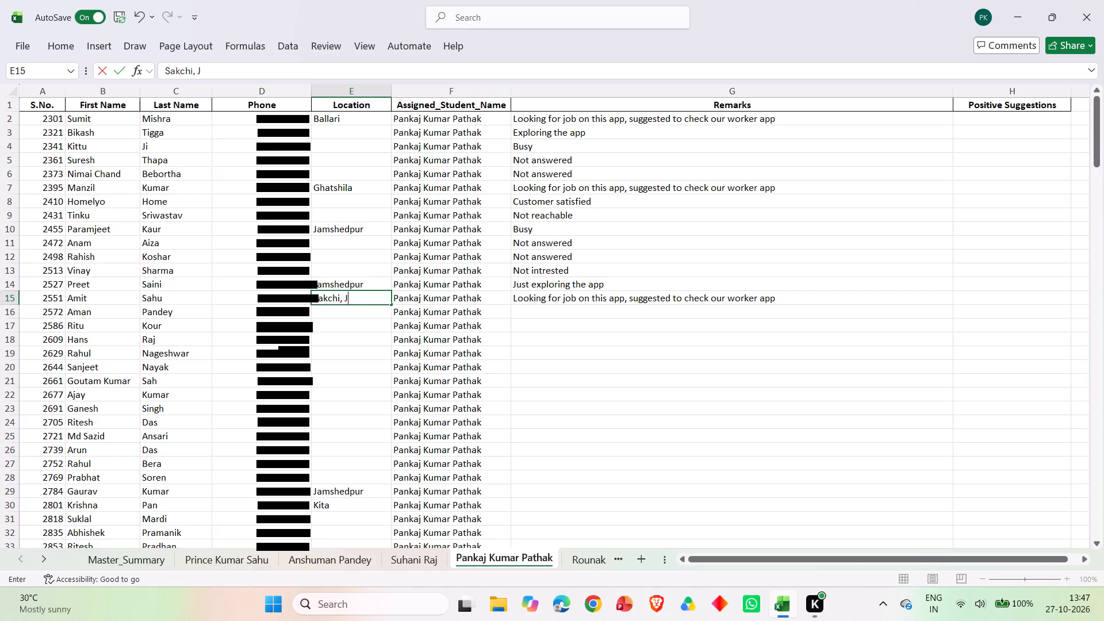
pyautogui.write('am')
pyautogui.write('sh')
pyautogui.write('ed')
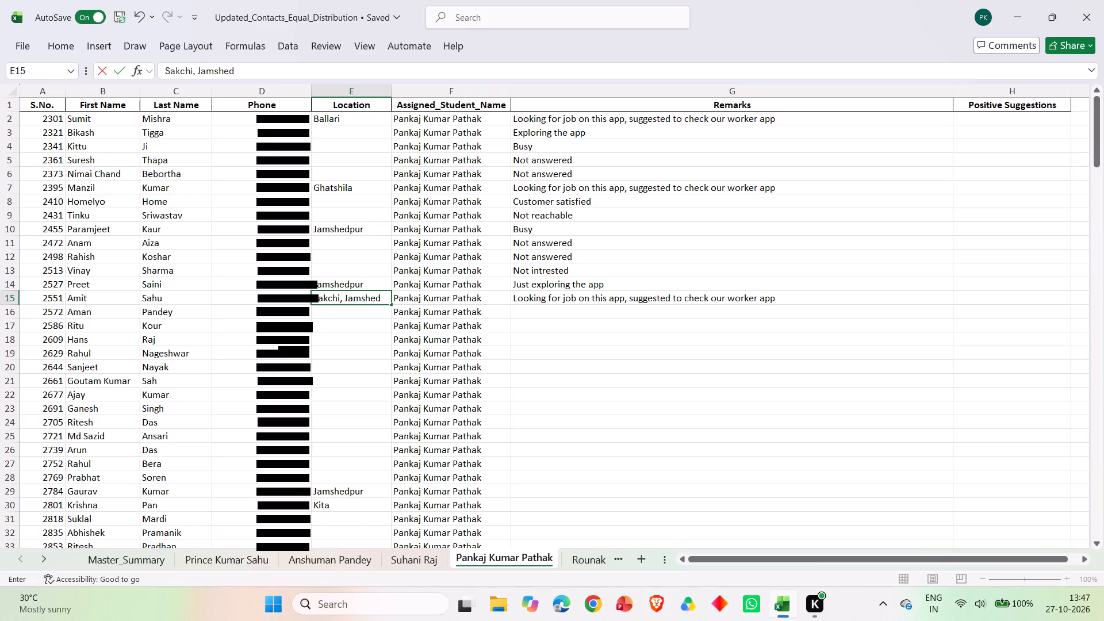
pyautogui.write('pur')
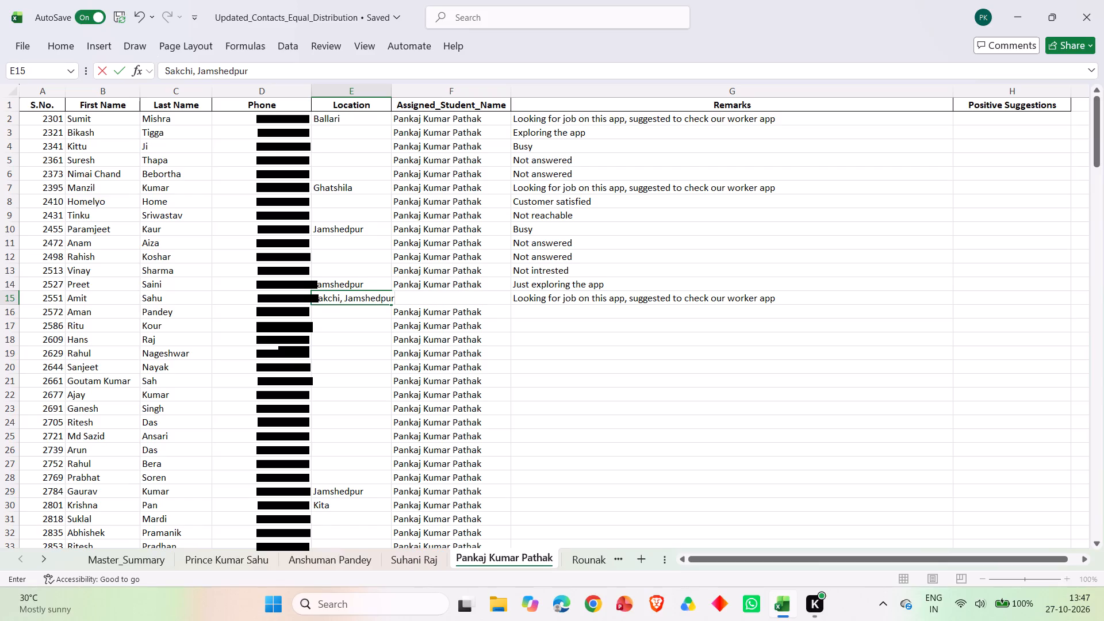
pyautogui.press('Return')
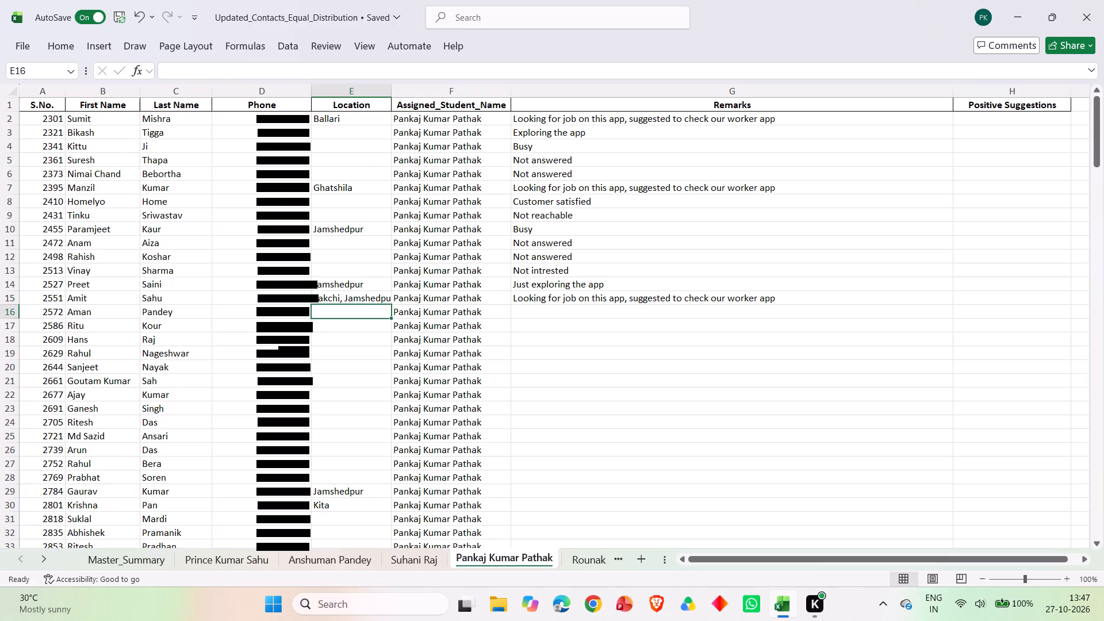
# Widen the Location column slightly to fit the full text of the entry in cell E15.
pyautogui.scroll(5, 350, 299)
pyautogui.moveTo(389, 92); pyautogui.dragTo(401, 89)
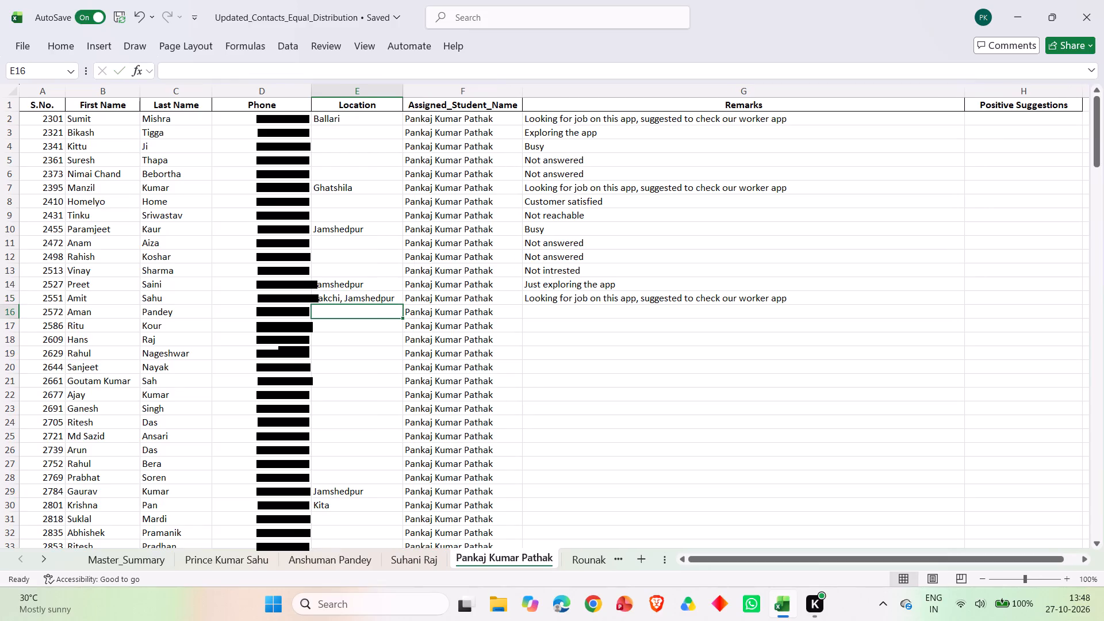
# Open the Remarks cell G16 for S.No. 2572 for editing.
pyautogui.click(620, 315)
pyautogui.doubleClick(620, 315)
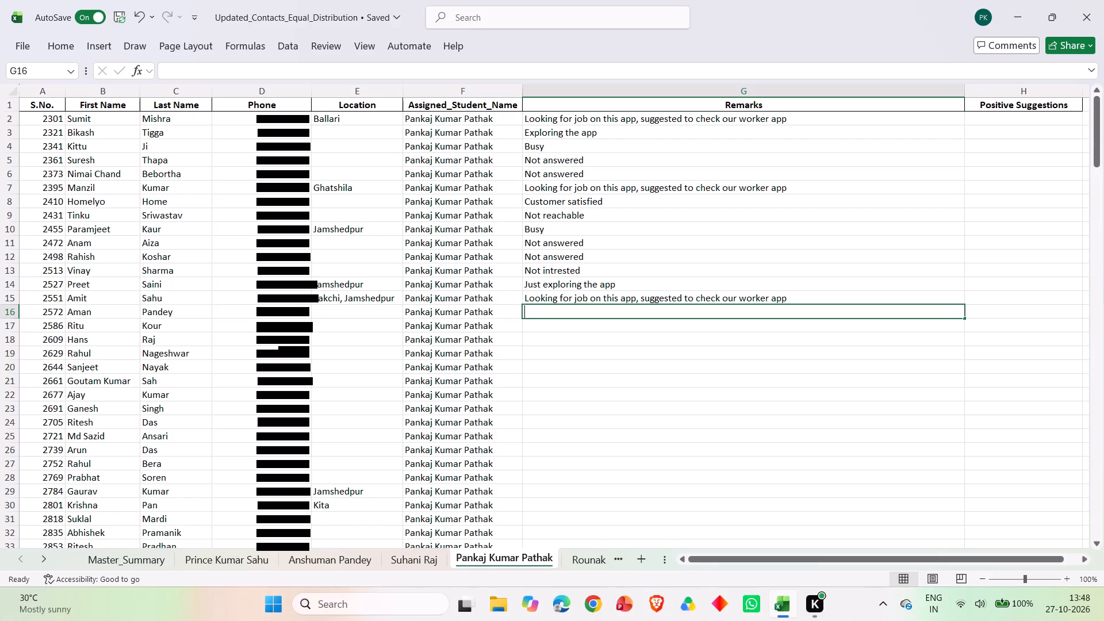
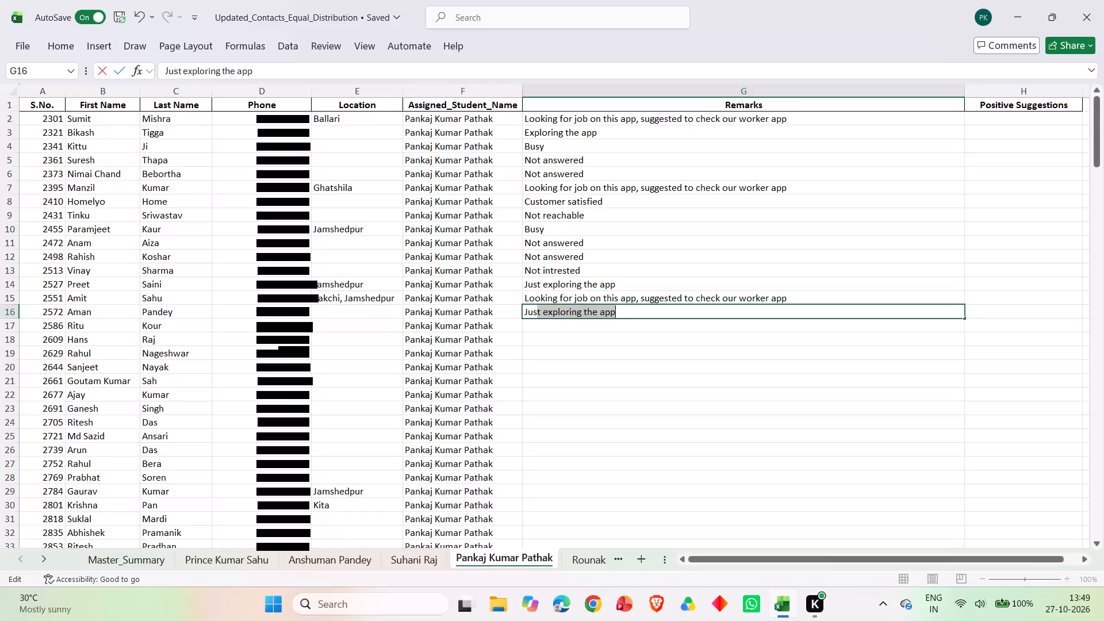
# Enter the remark "Just exploring the app" in cell G16 for S.No. 2572.
pyautogui.press('Return')
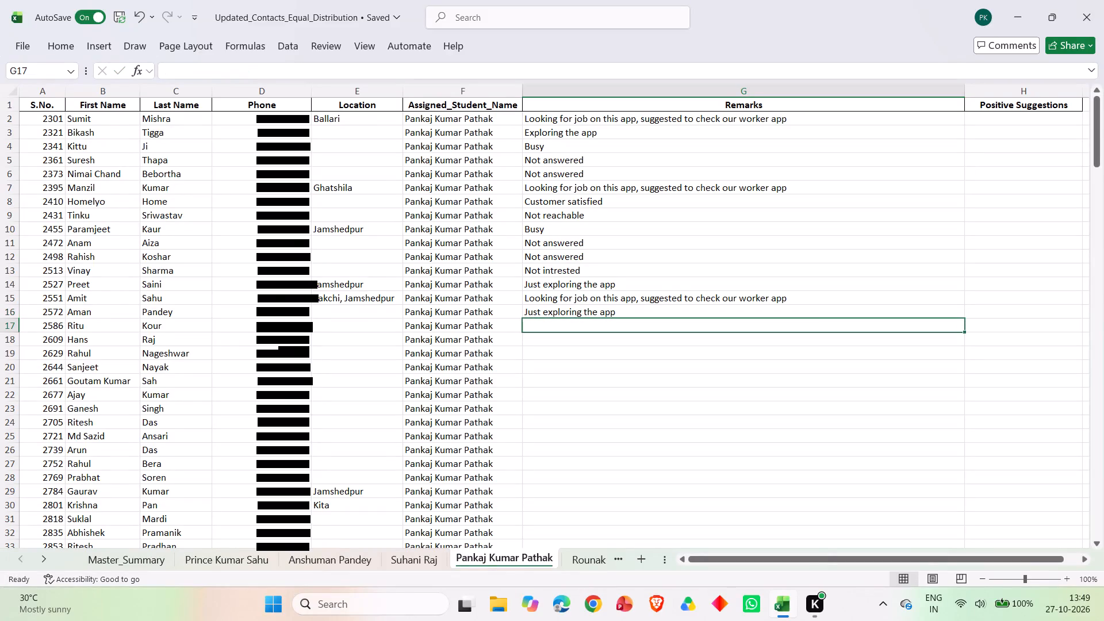
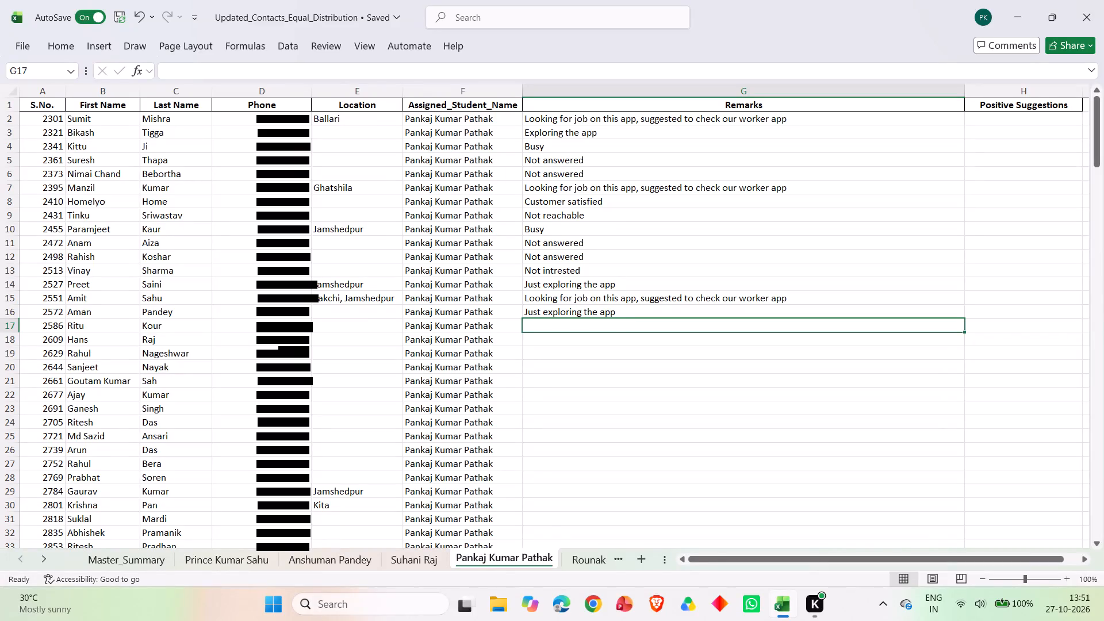
# Enter the location "Jamshedpur" in cell E17 and the remark "Busy" in cell G17 for S.No. 2586.
pyautogui.doubleClick(369, 322)
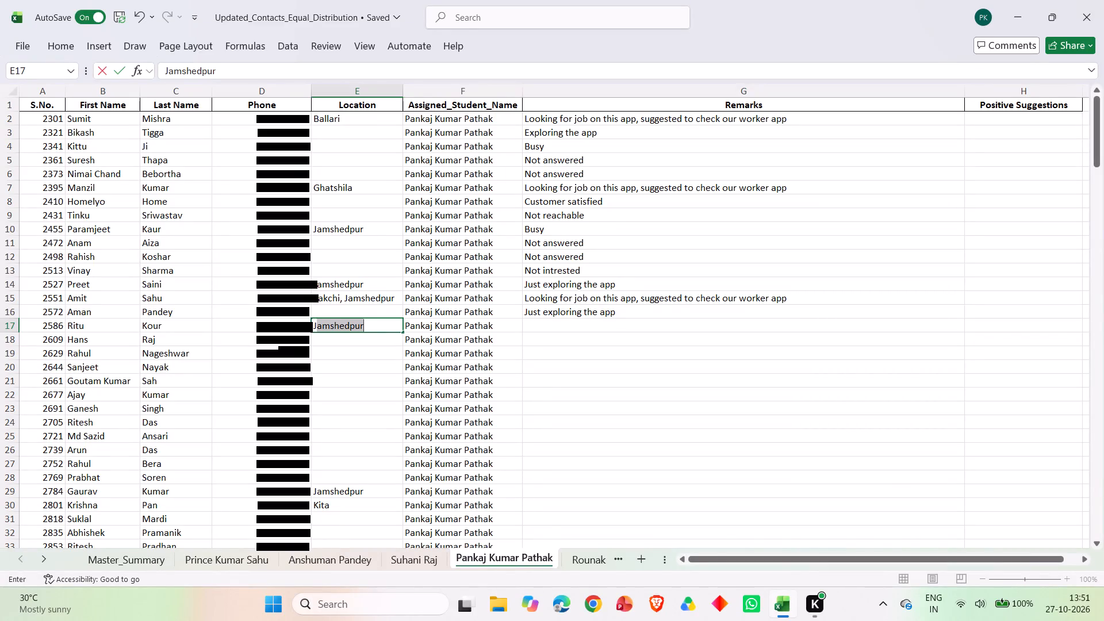
pyautogui.write('amshe')
pyautogui.press('Return')
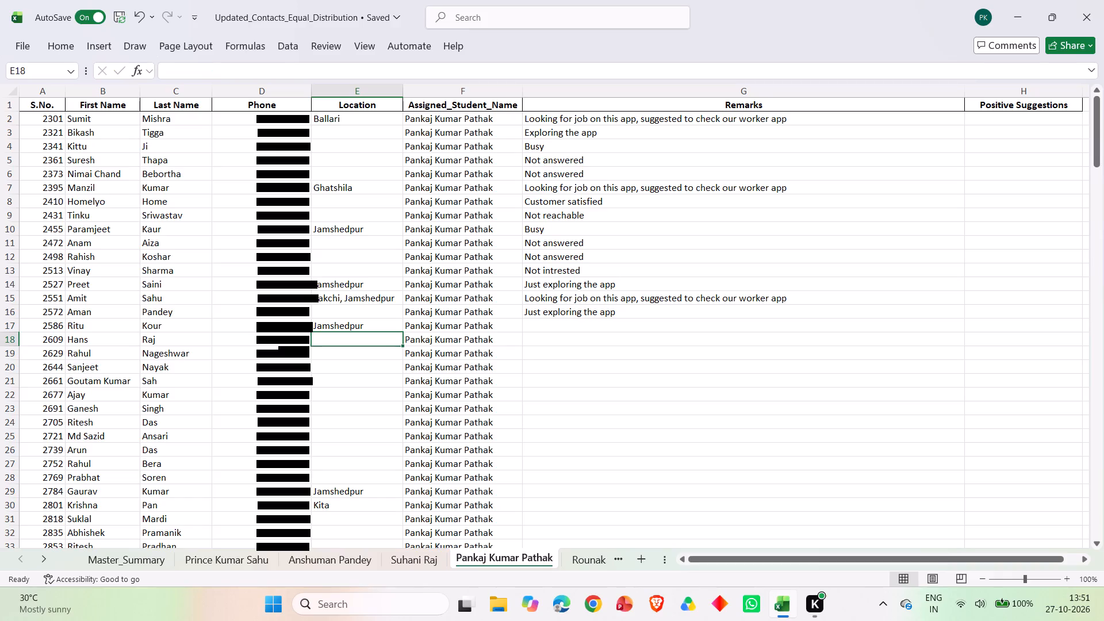
pyautogui.doubleClick(539, 323)
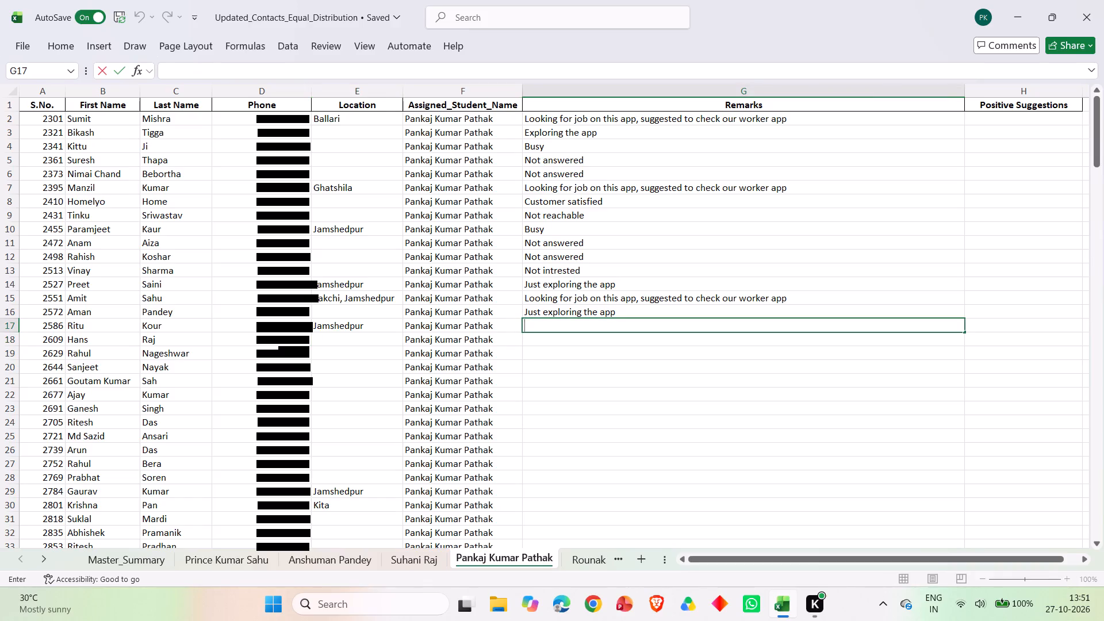
pyautogui.press('b')
pyautogui.press('Return')
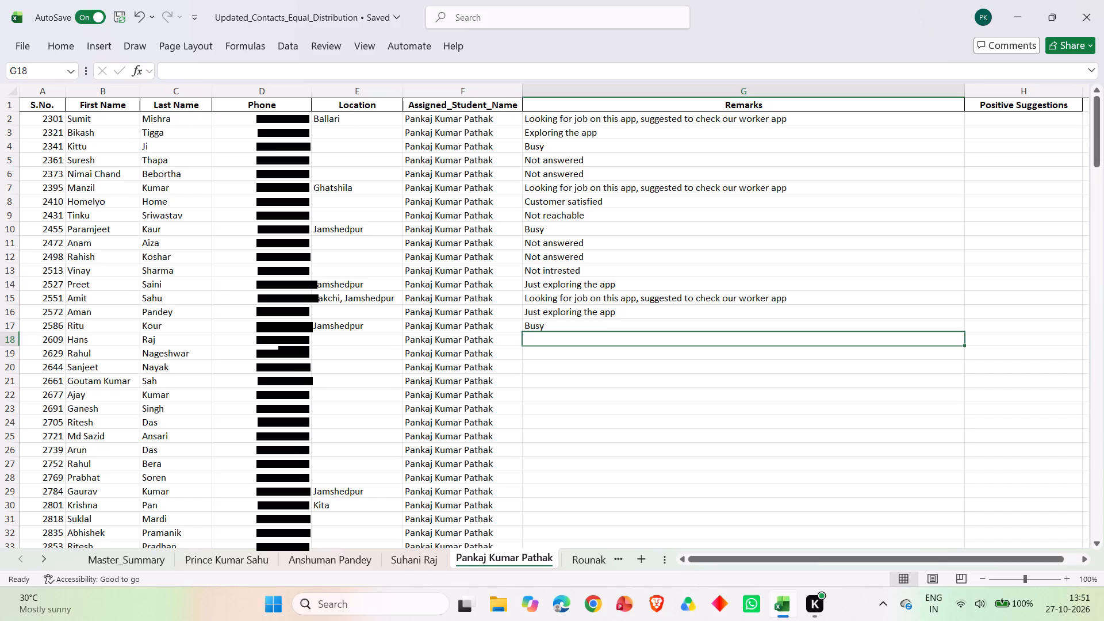
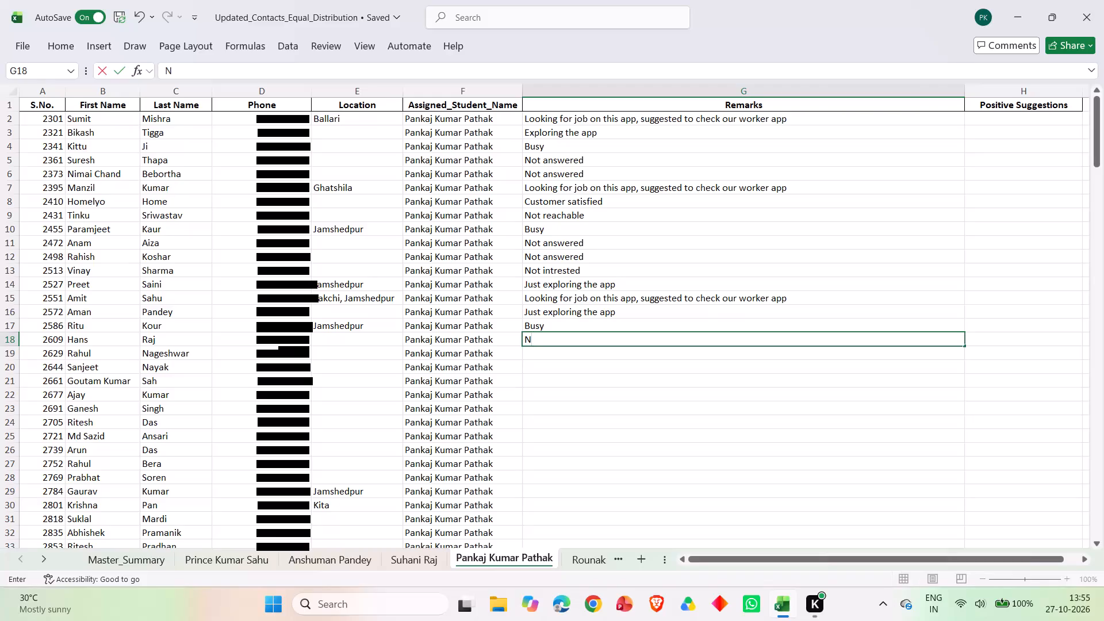
# Enter the remark "Not reachable" in cell G18 for S.No. 2609.
pyautogui.write('RE')
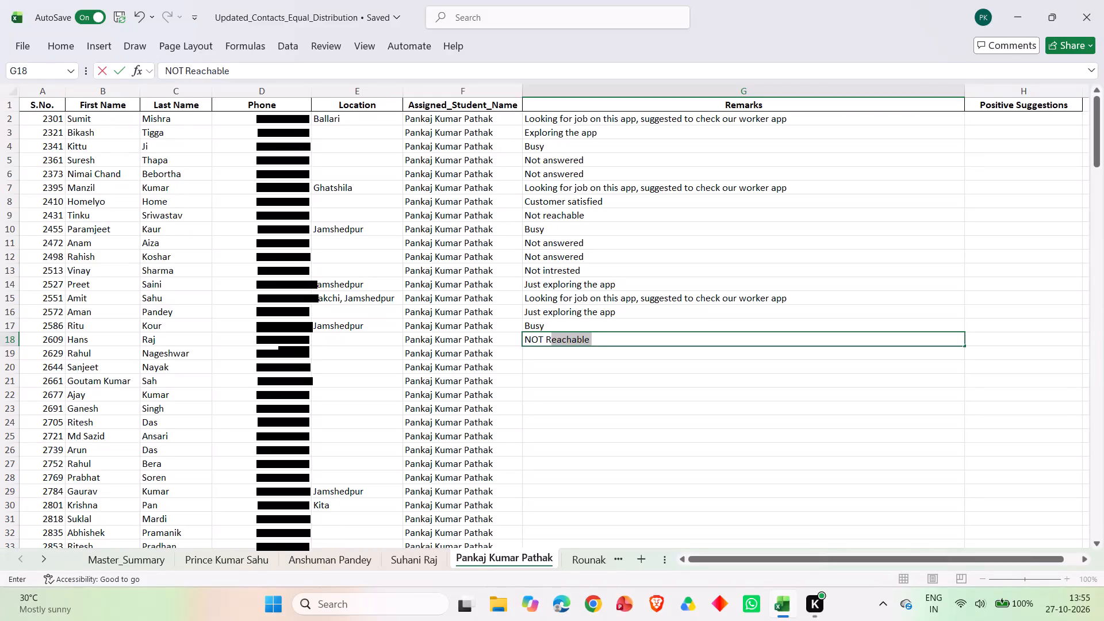
pyautogui.press('Return')
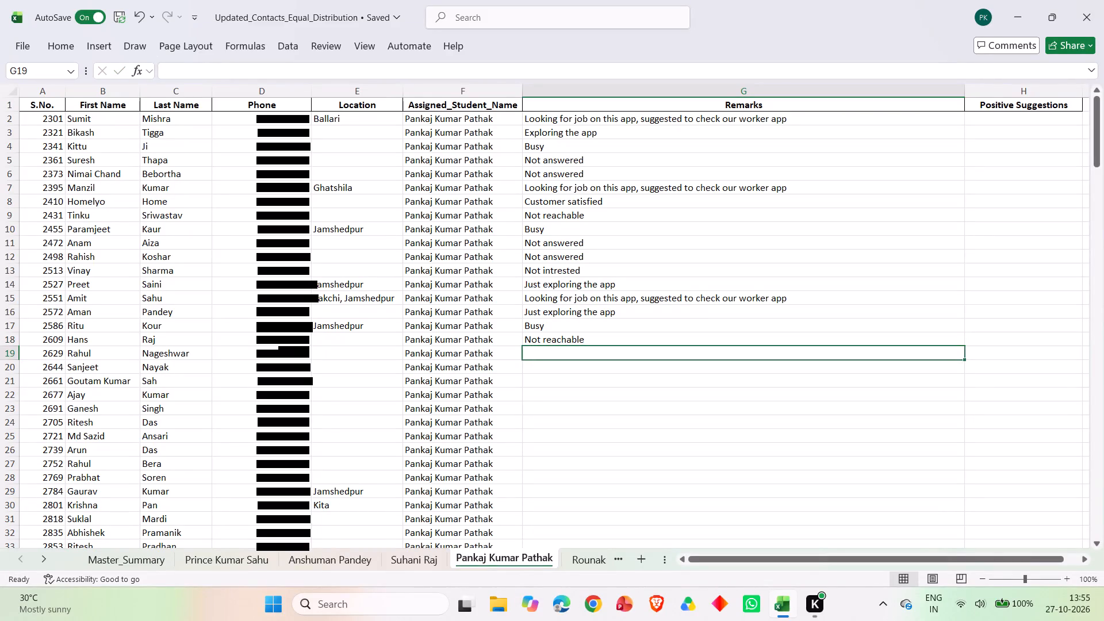
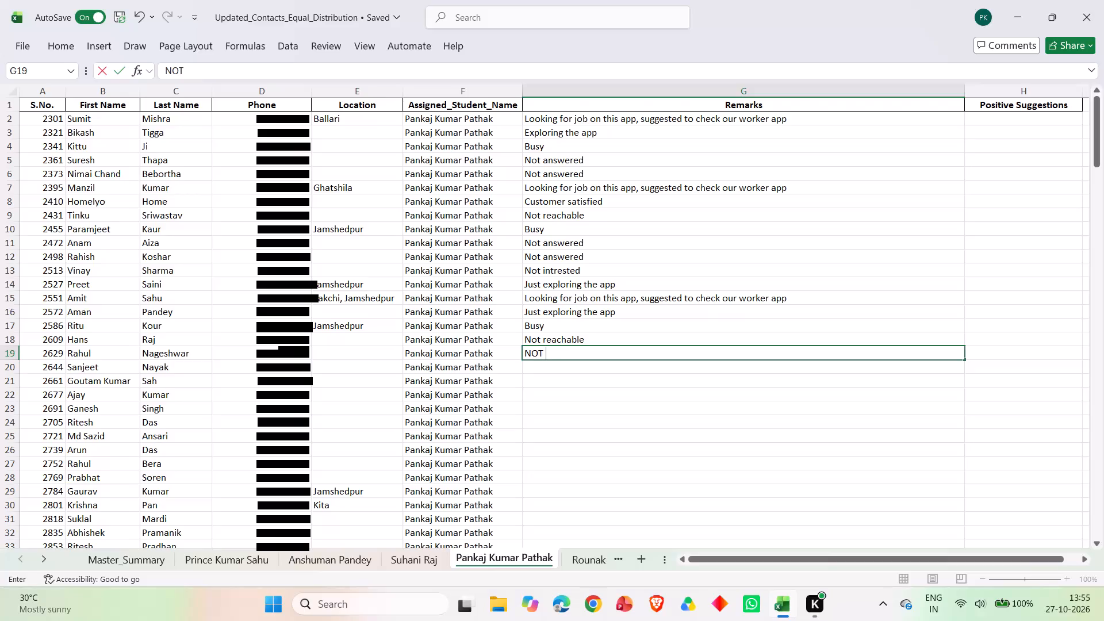
# Enter the remark "Not answered" in cell G19 for S.No. 2629.
pyautogui.write('AN')
pyautogui.press('Return')
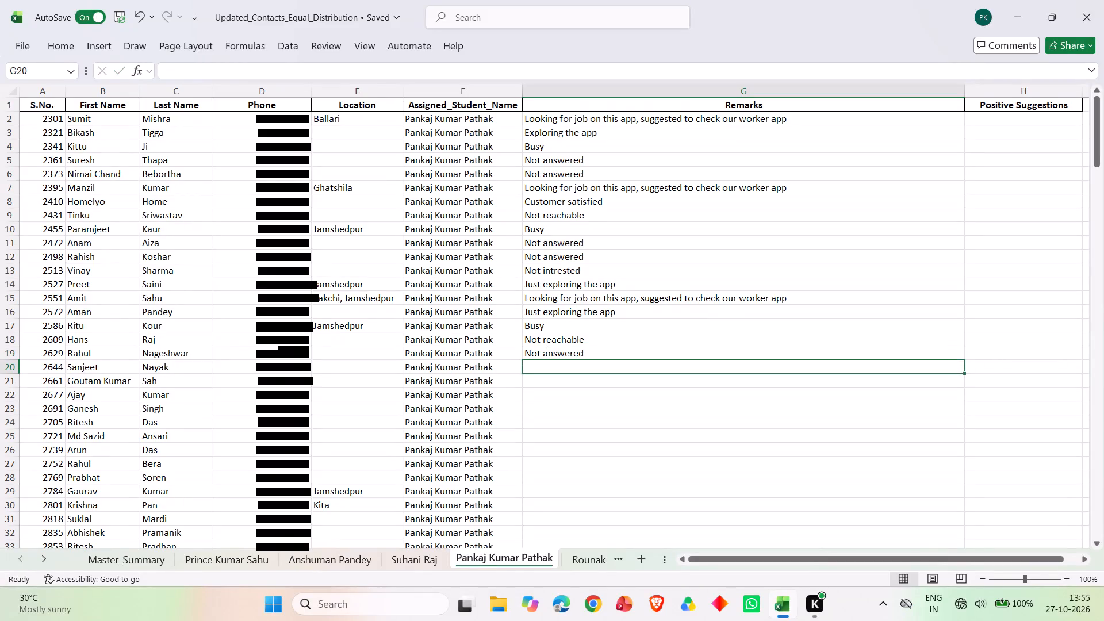
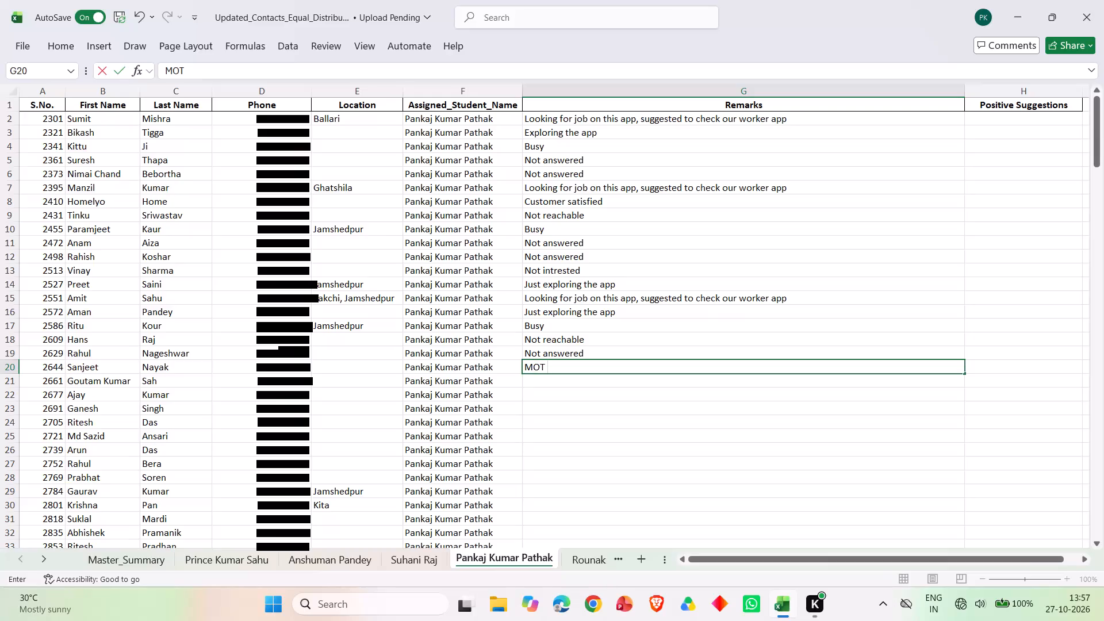
# Enter the remark "Not answered" in cell G20 for S.No. 2644, replacing any mistyped text.
pyautogui.press('Return')
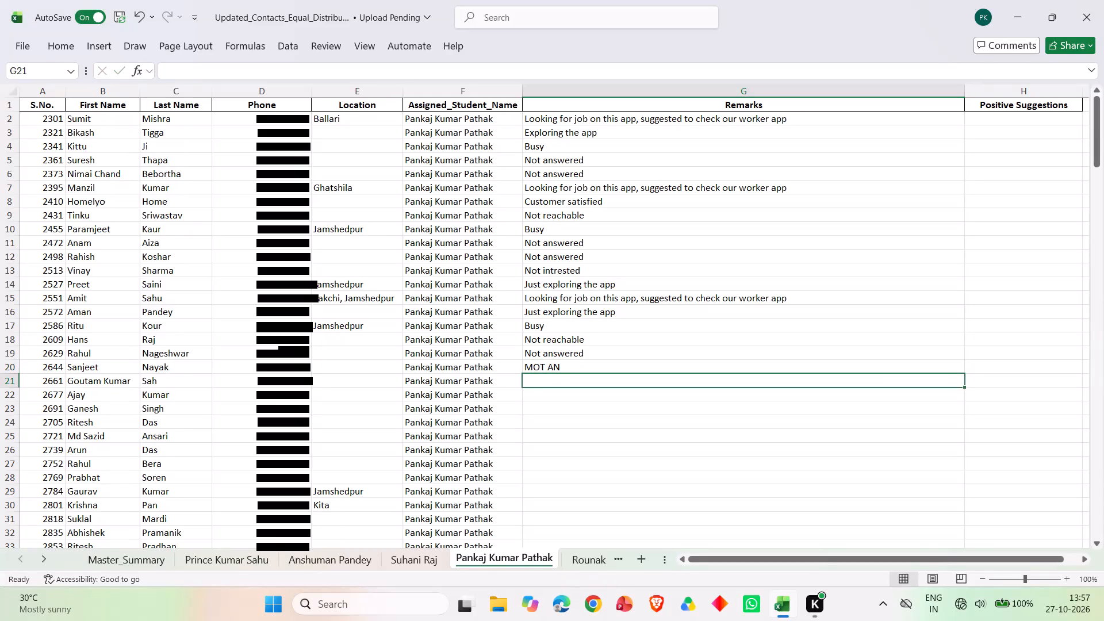
pyautogui.press('BackSpace')
pyautogui.press('BackSpace')
pyautogui.press('BackSpace')
pyautogui.press('Up')
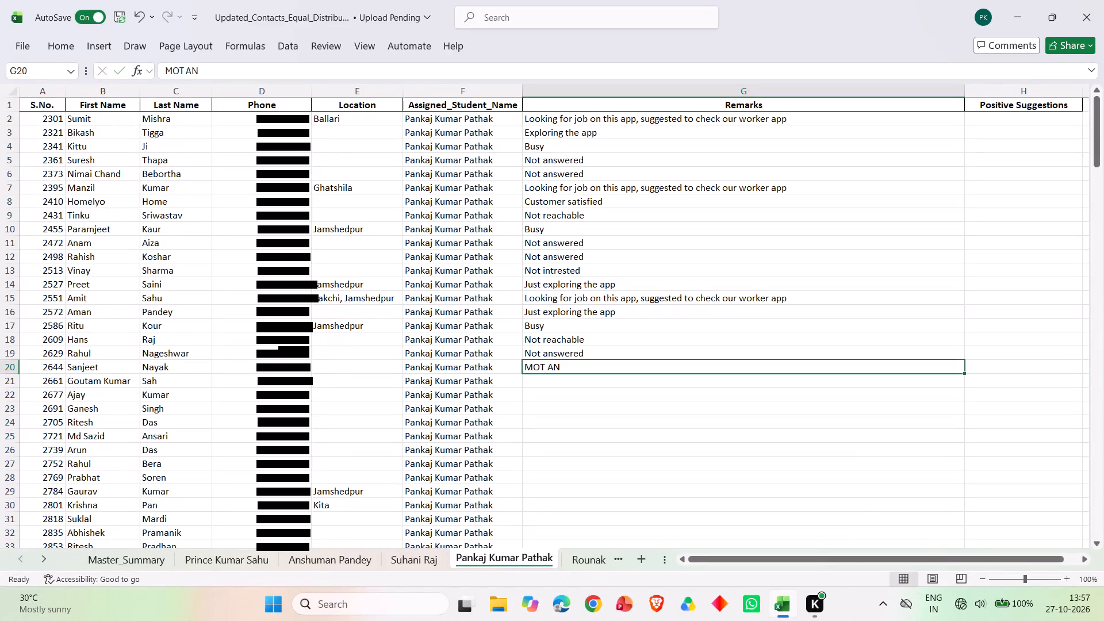
pyautogui.press('BackSpace')
pyautogui.write('NOT')
pyautogui.press('space')
pyautogui.write('AM')
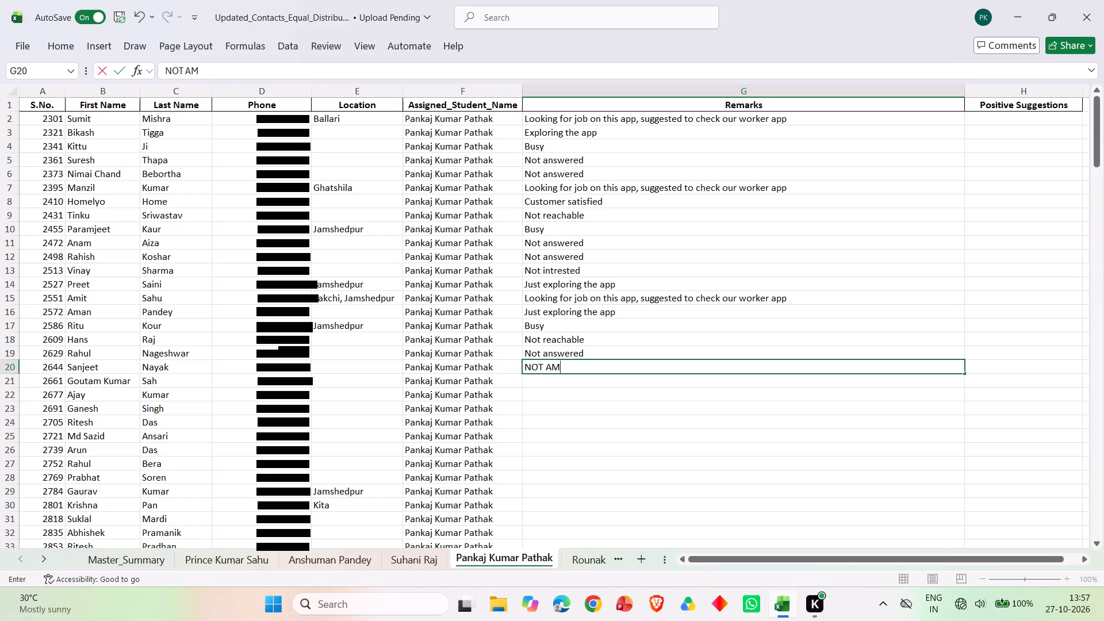
pyautogui.press('BackSpace')
pyautogui.press('n')
pyautogui.press('Return')
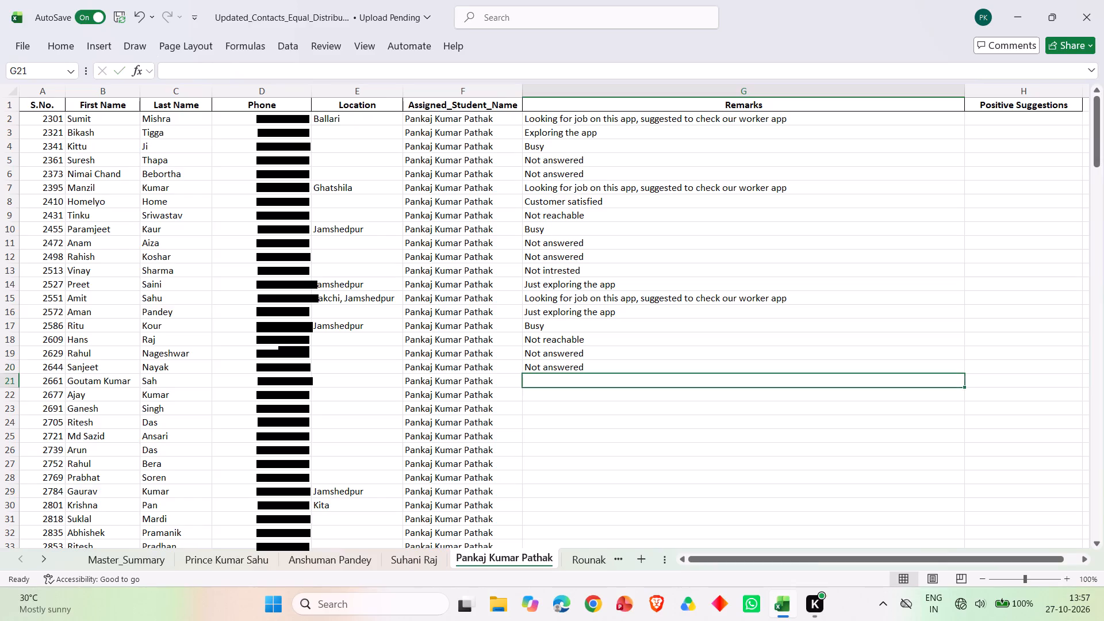
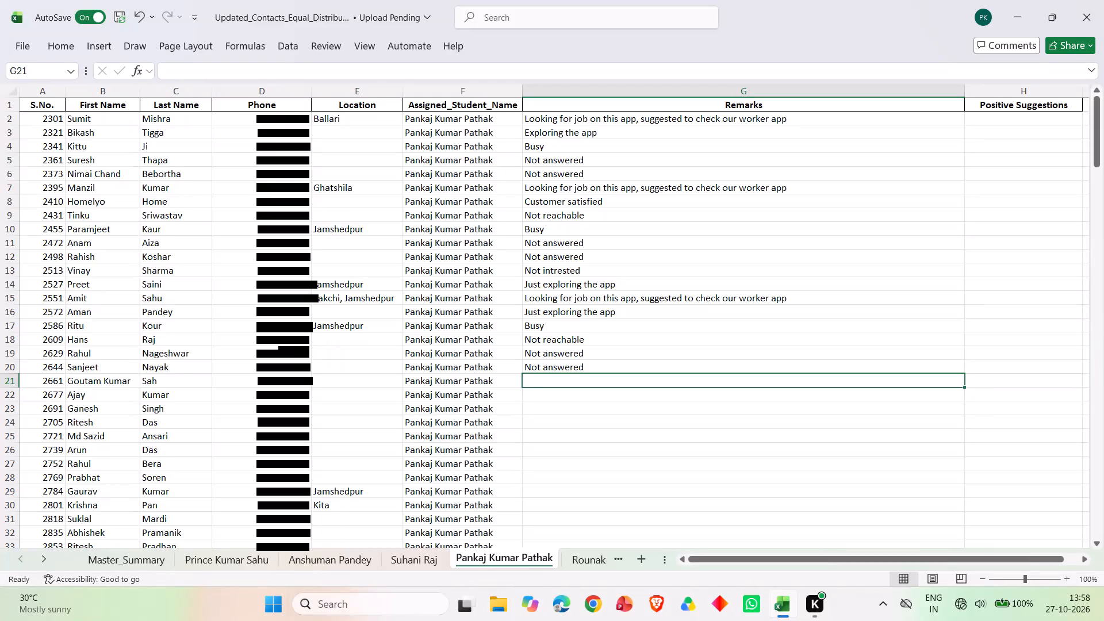
# Replace the remark in cell G18 for S.No. 2609 with "Will order soon".
pyautogui.scroll(2, 323, 373)
pyautogui.doubleClick(611, 341)
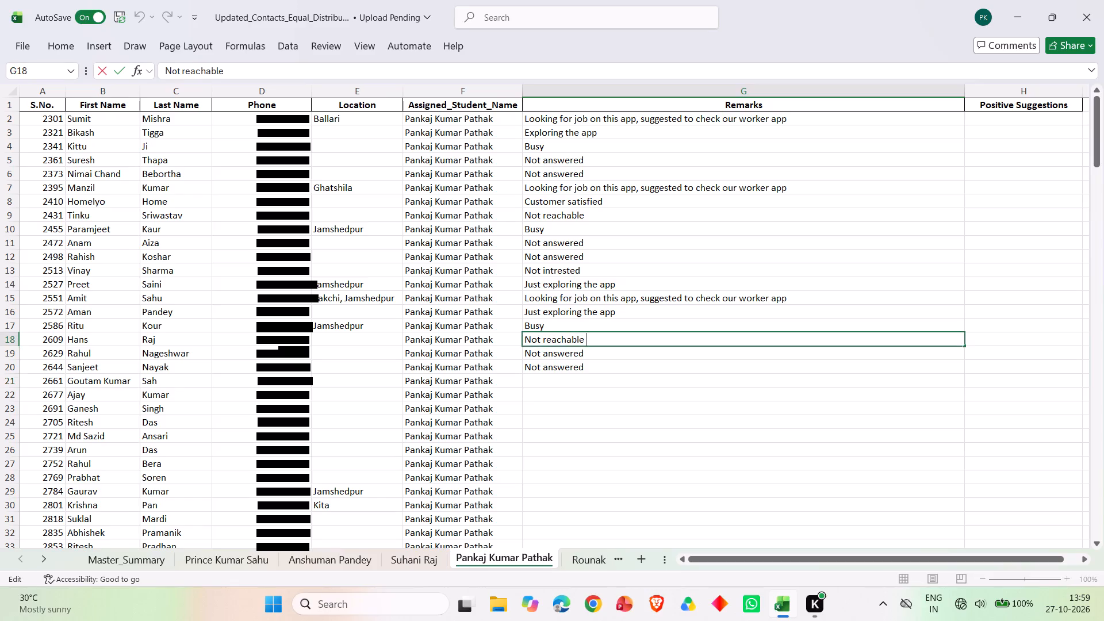
pyautogui.press('BackSpace')
pyautogui.press('BackSpace')
pyautogui.press('BackSpace')
pyautogui.press('BackSpace')
pyautogui.press('BackSpace')
pyautogui.press('BackSpace')
pyautogui.press('BackSpace')
pyautogui.press('BackSpace')
pyautogui.press('BackSpace')
pyautogui.press('BackSpace')
pyautogui.press('BackSpace')
pyautogui.press('BackSpace')
pyautogui.press('BackSpace')
pyautogui.press('BackSpace')
pyautogui.press('BackSpace')
pyautogui.press('BackSpace')
pyautogui.press('BackSpace')
pyautogui.press('BackSpace')
pyautogui.press('BackSpace')
pyautogui.press('BackSpace')
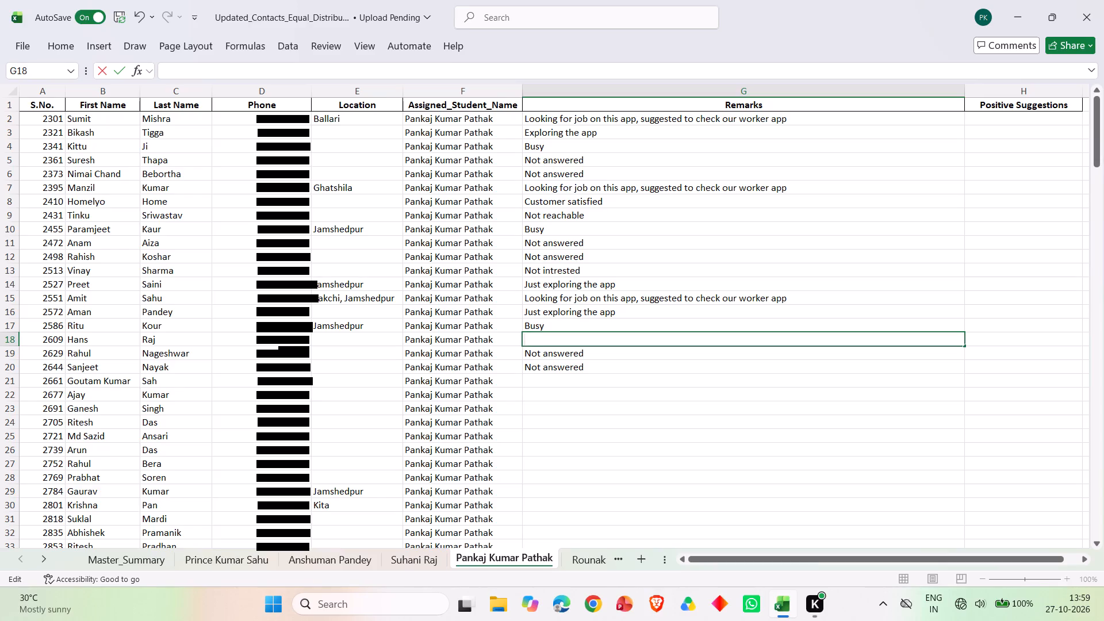
pyautogui.press('w')
pyautogui.write('ill')
pyautogui.press('space')
pyautogui.press('BackSpace')
pyautogui.press('BackSpace')
pyautogui.press('BackSpace')
pyautogui.press('BackSpace')
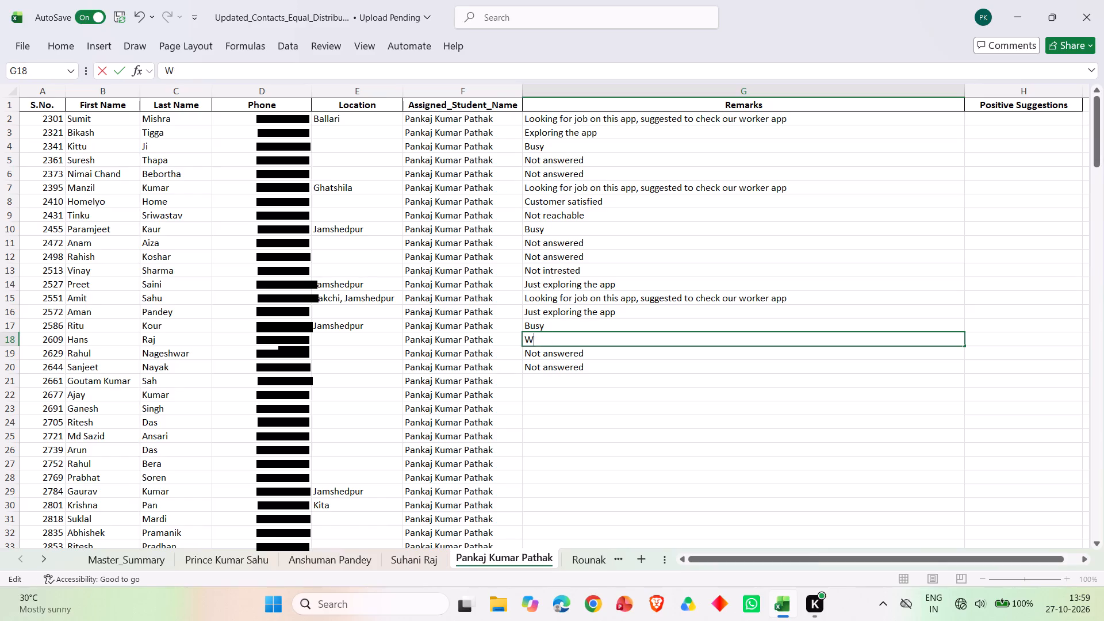
pyautogui.write('ill')
pyautogui.press('space')
pyautogui.write('order')
pyautogui.press('space')
pyautogui.write('soon')
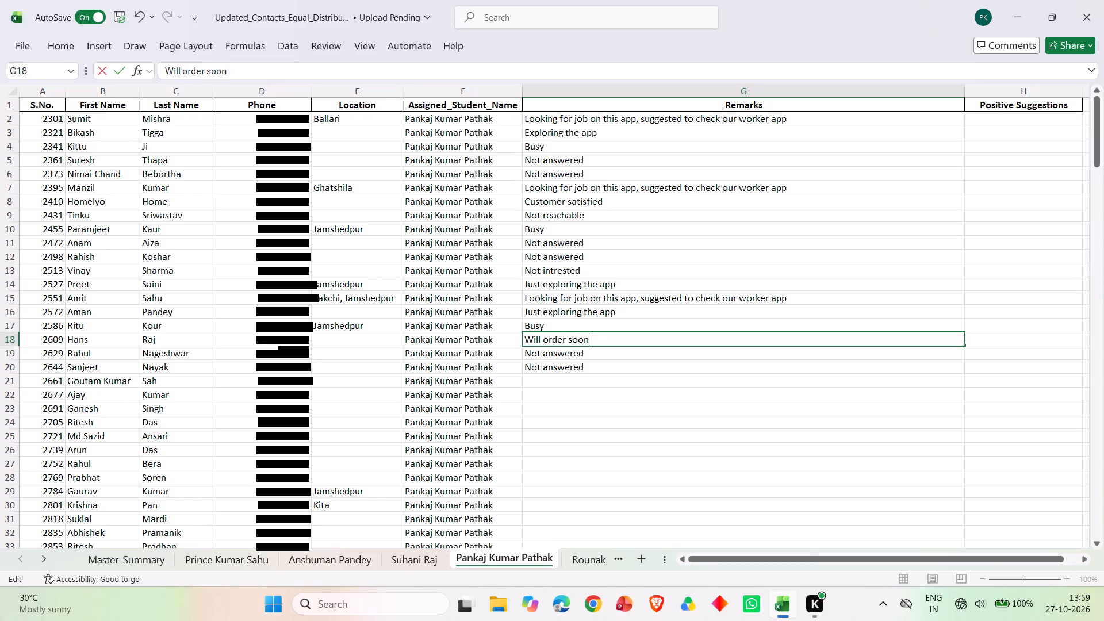
pyautogui.press('Return')
pyautogui.press('Return')
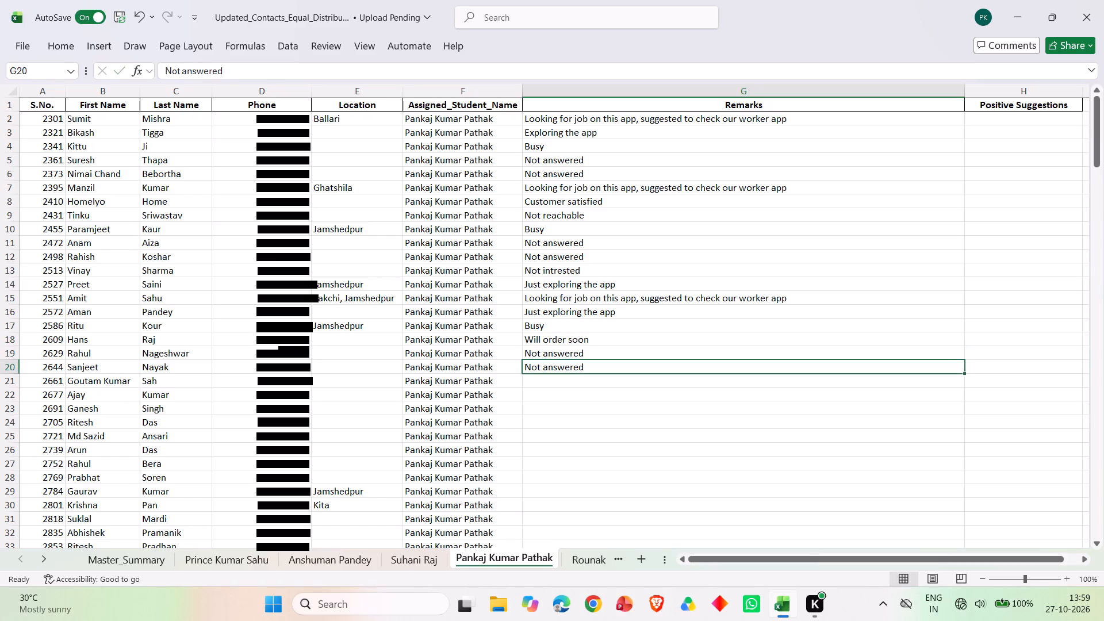
# Insert "place" before "order" in the G18 remark for S.No. 2609, adjust the word spacing, and return to cell G21.
pyautogui.press('Up')
pyautogui.press('Up')
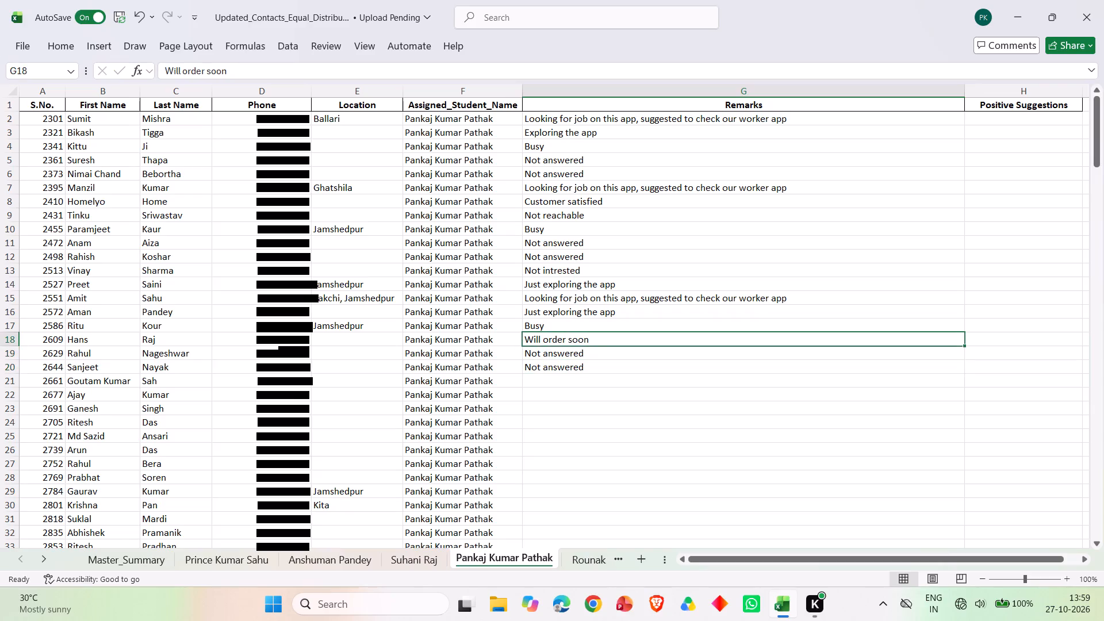
pyautogui.click(181, 68)
pyautogui.press('space')
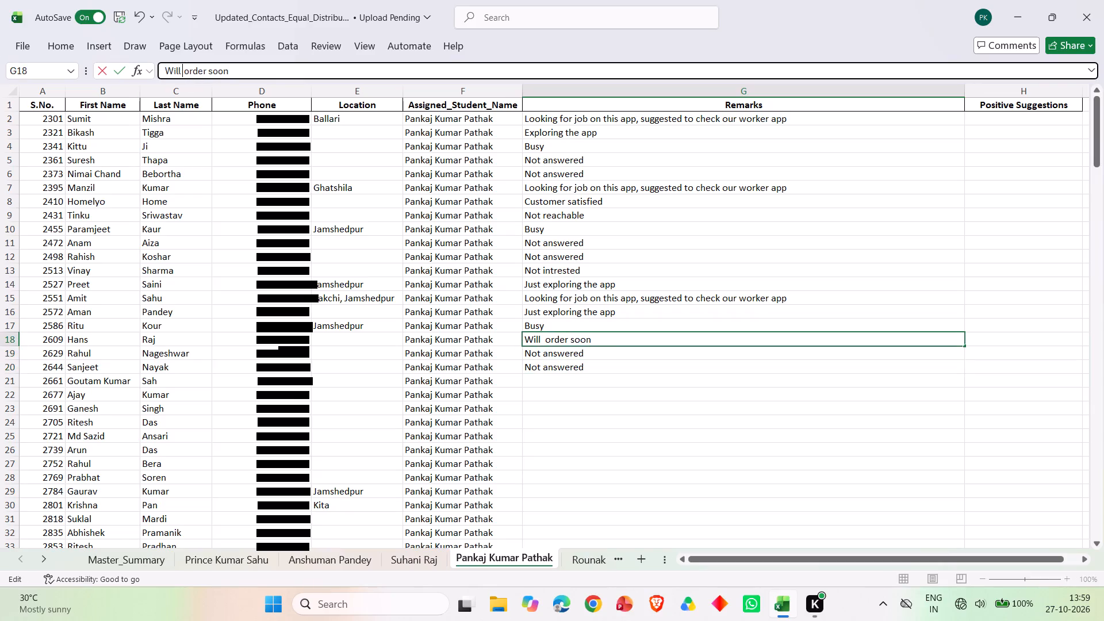
pyautogui.write('place')
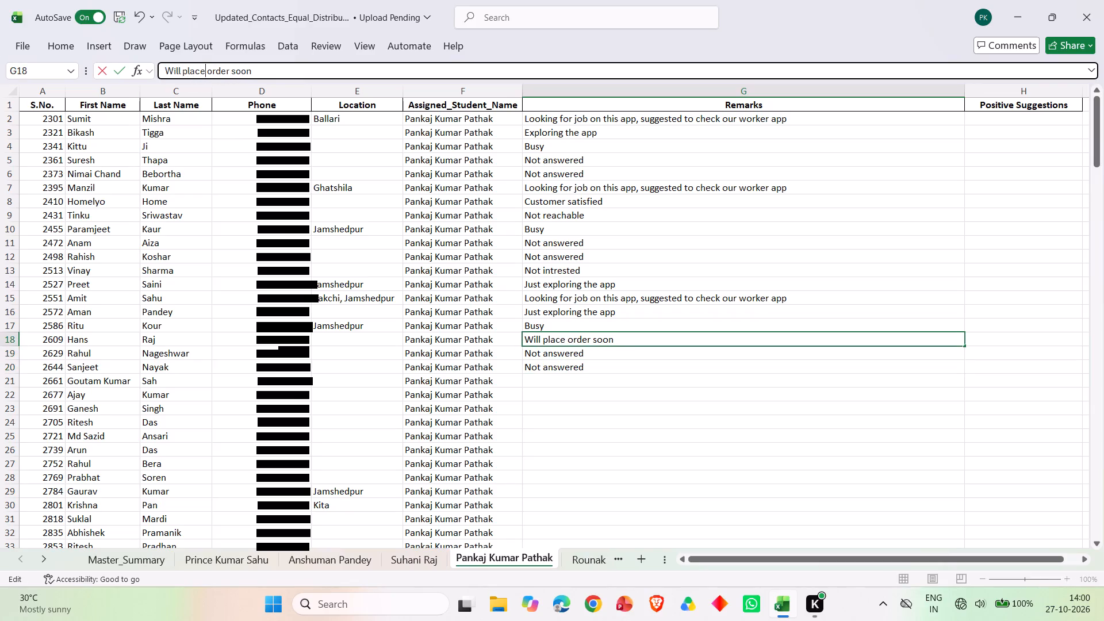
pyautogui.press('space')
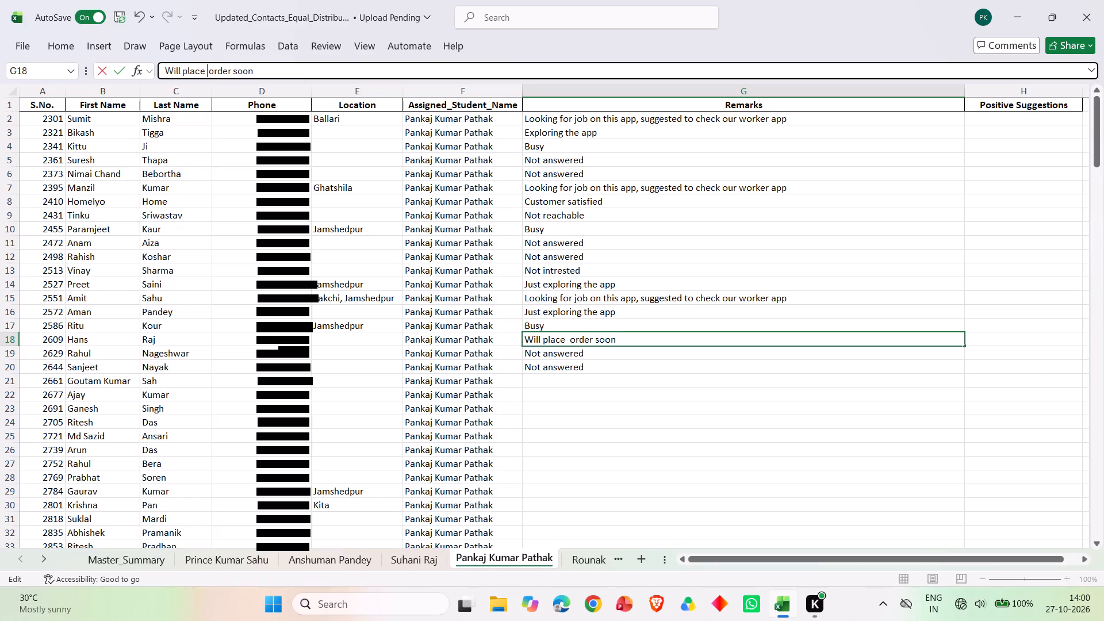
pyautogui.click(181, 69)
pyautogui.press('space')
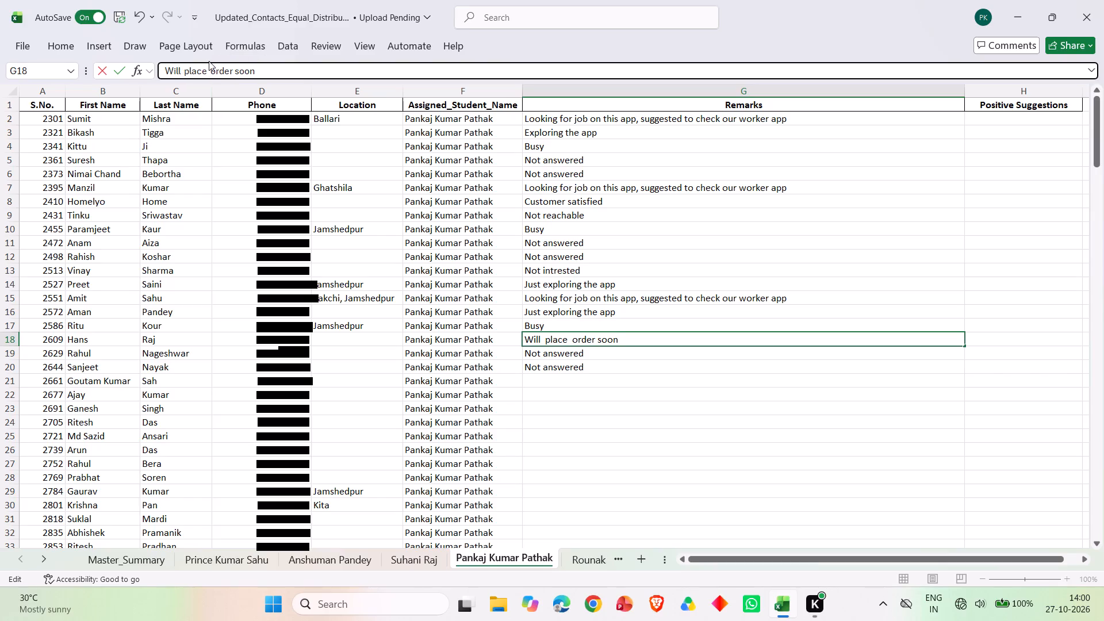
pyautogui.click(207, 70)
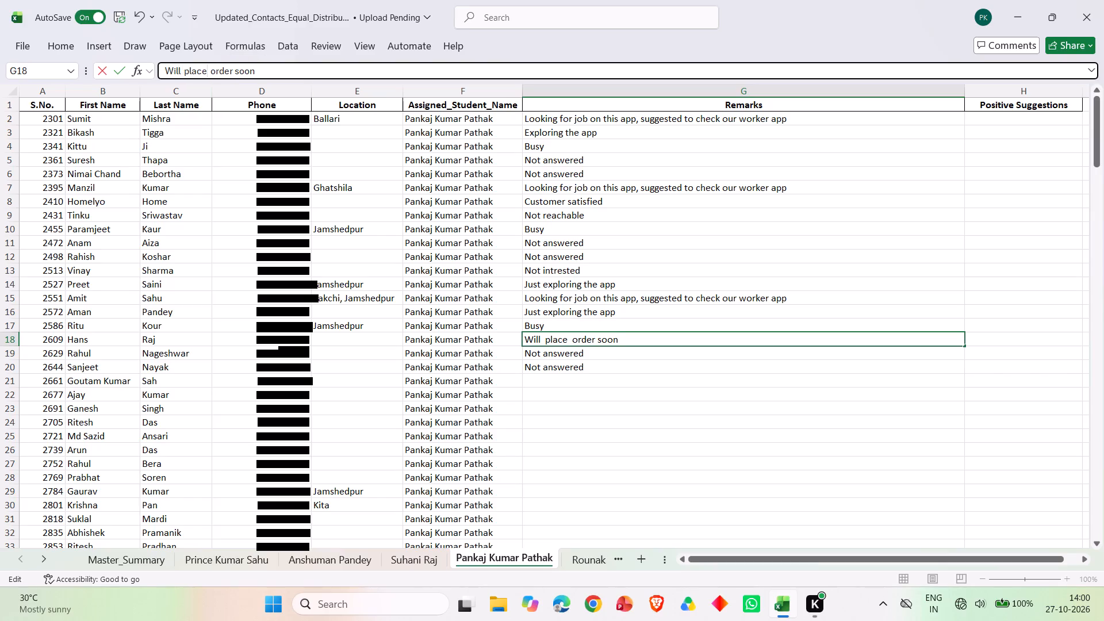
pyautogui.click(208, 71)
pyautogui.press('space')
pyautogui.press('BackSpace')
pyautogui.press('BackSpace')
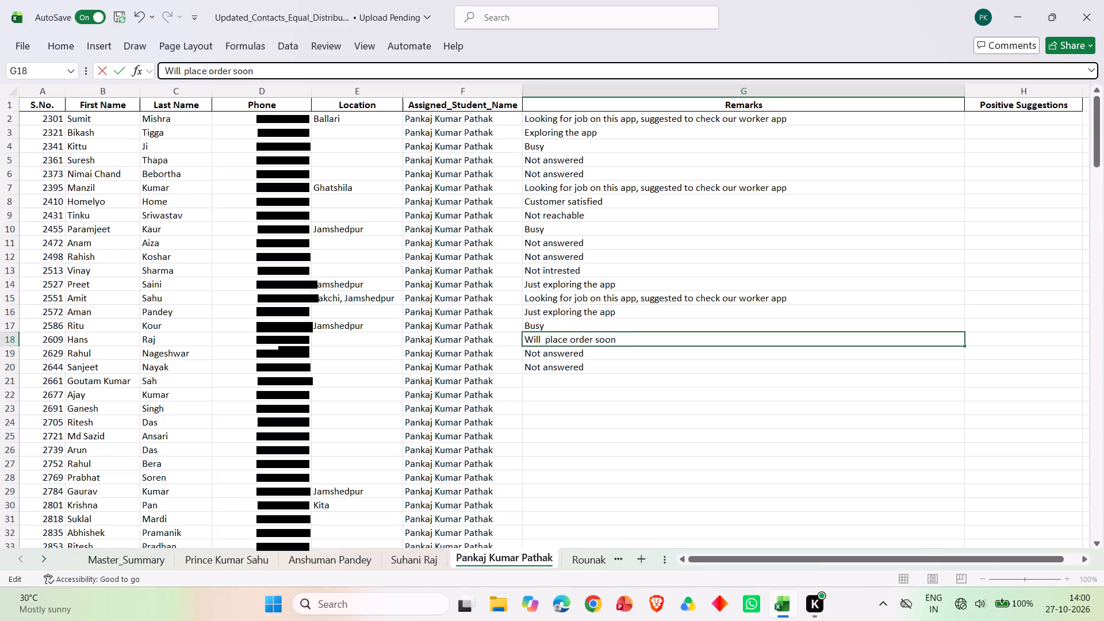
pyautogui.press('Return')
pyautogui.press('Return')
pyautogui.press('Return')
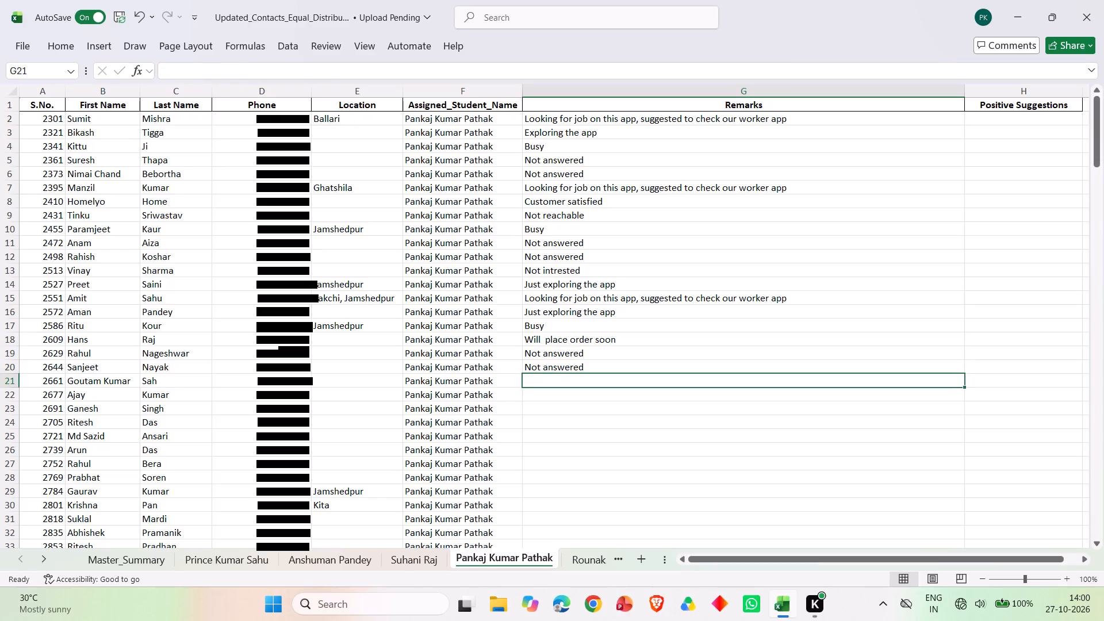
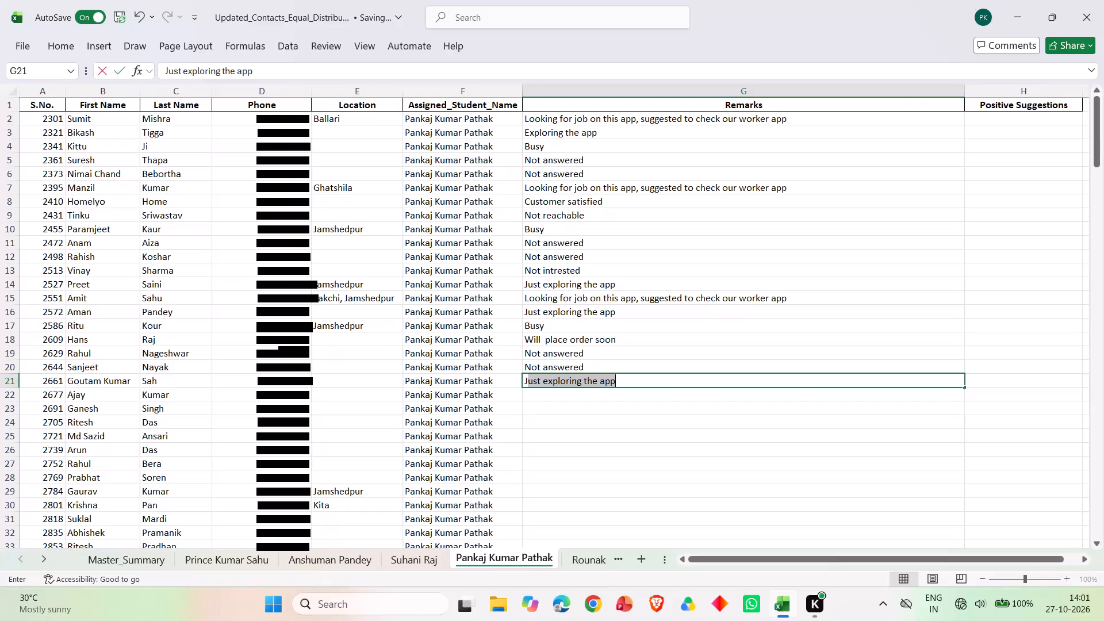
# Record the remark "Just exploring the app" and the location "Jamshedpur" for S.No. 2661, ending on the next contact's Remarks cell, G22.
pyautogui.press('Return')
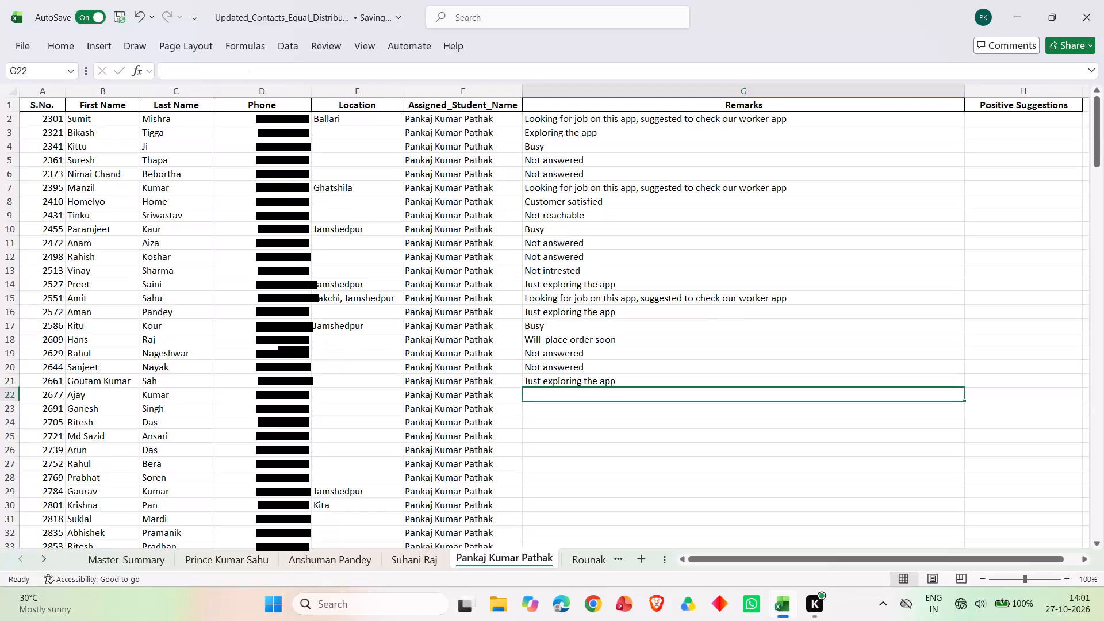
pyautogui.press('Up')
pyautogui.press('Left')
pyautogui.press('Left')
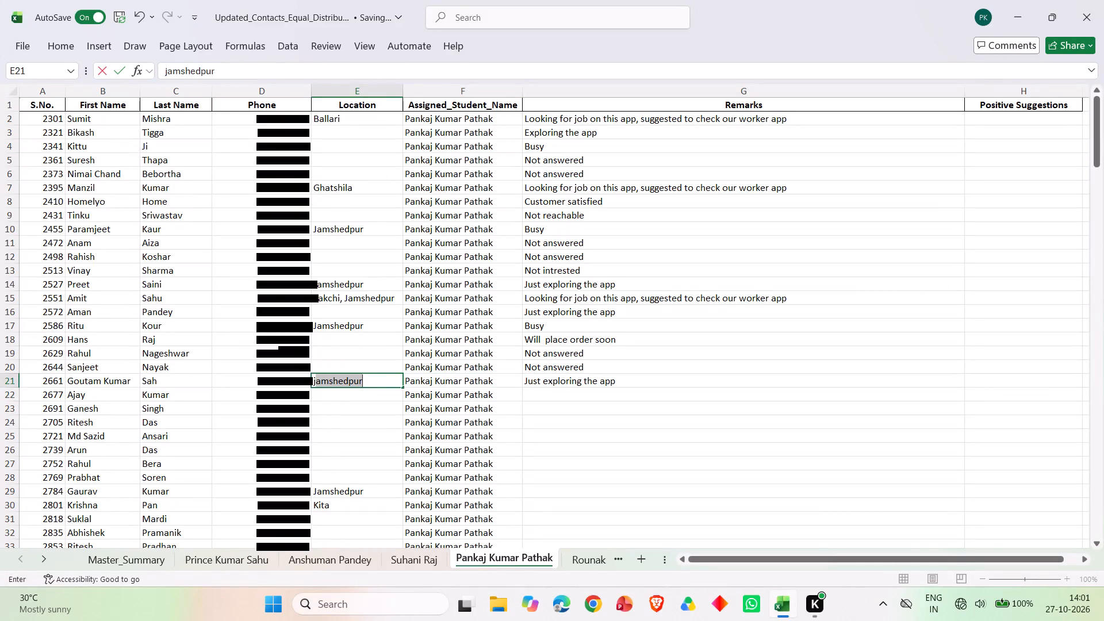
pyautogui.press('Return')
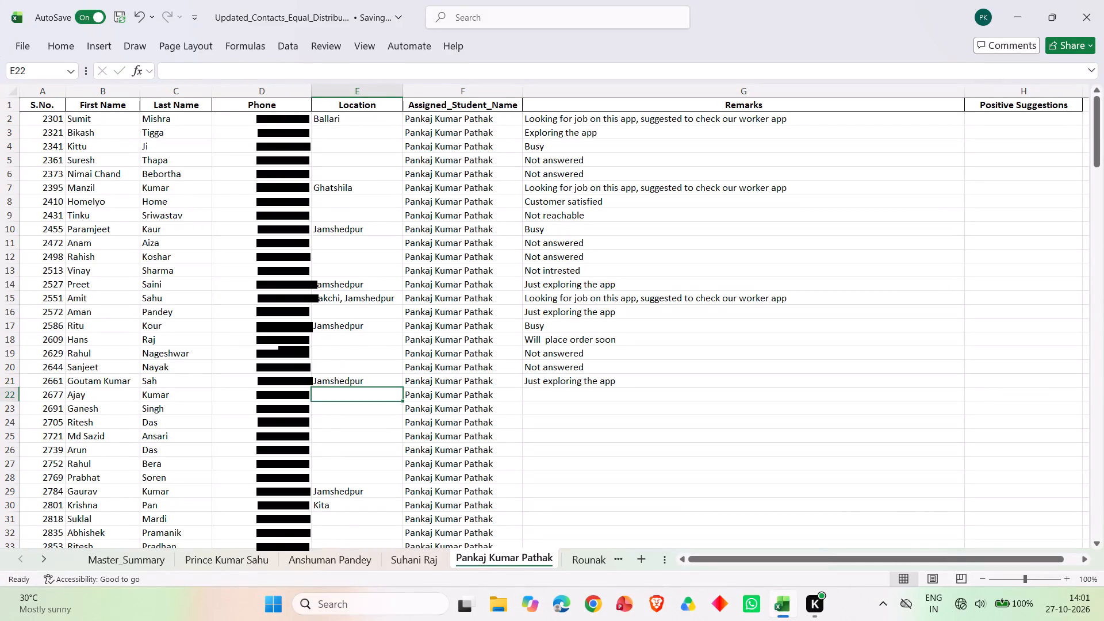
pyautogui.press('Right')
pyautogui.press('Right')
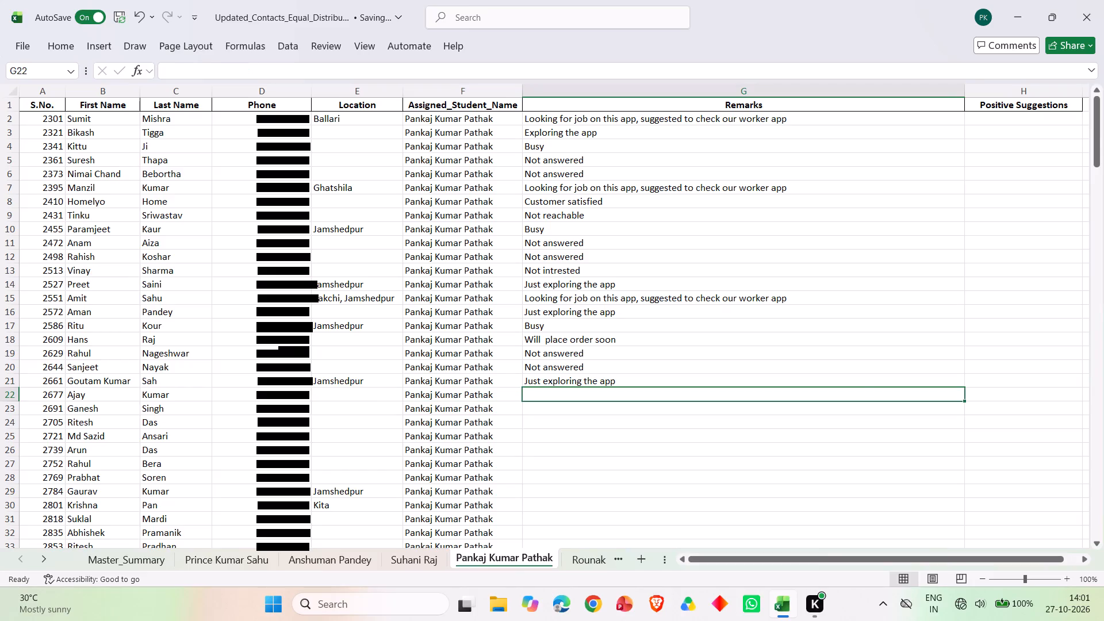
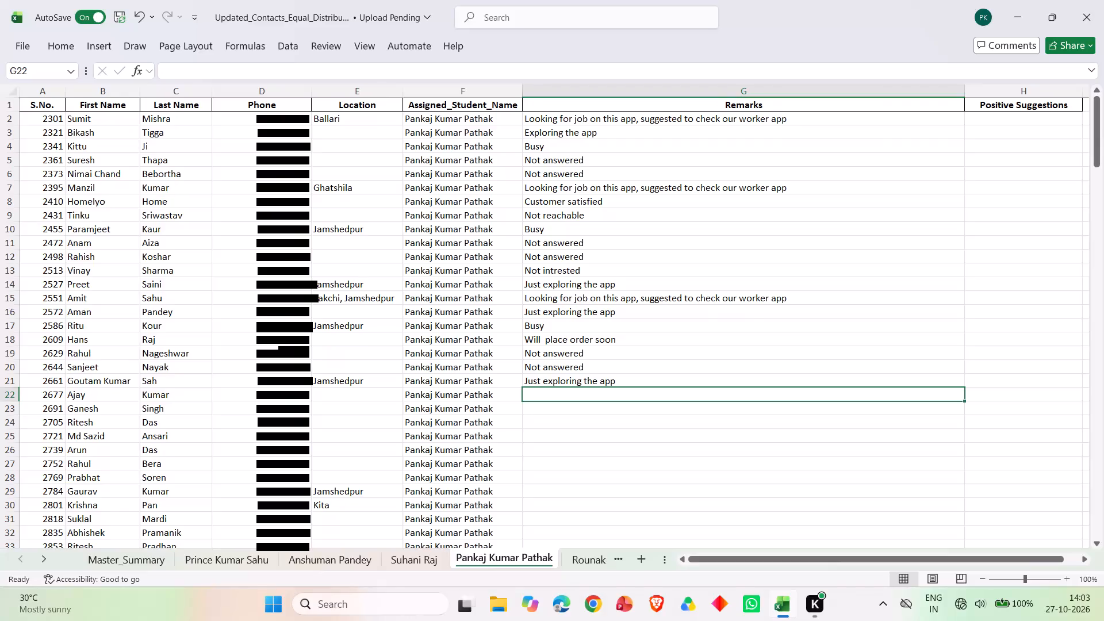
# Record the remark "Not answered" for S.No. 2677 in cell G22, ending with that cell selected.
pyautogui.click(574, 397)
pyautogui.write('not ans')
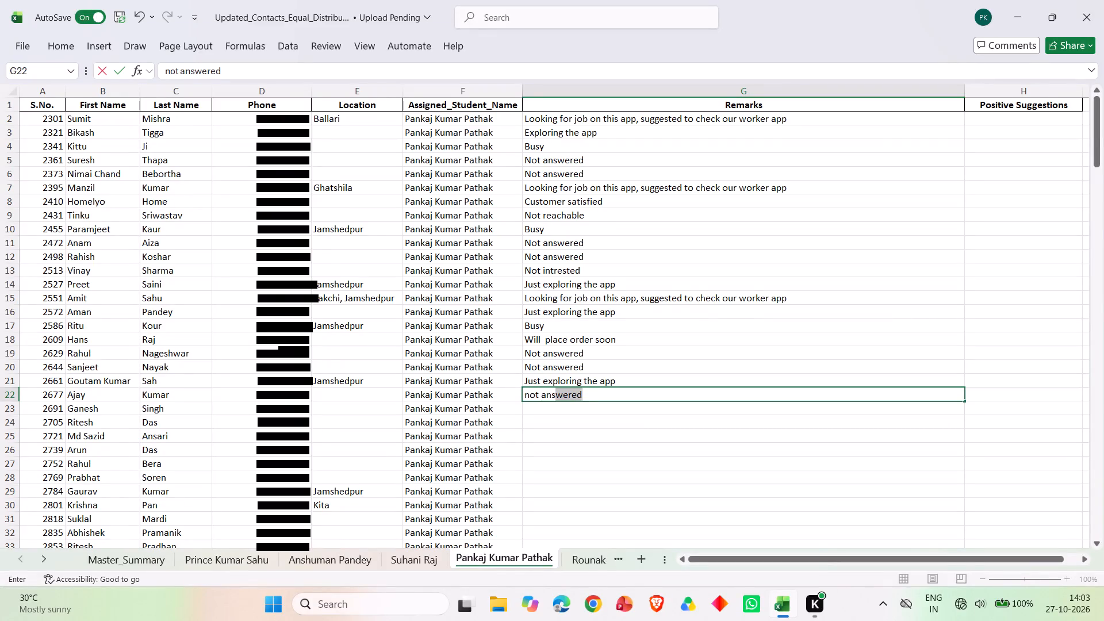
pyautogui.write('we')
pyautogui.press('Return')
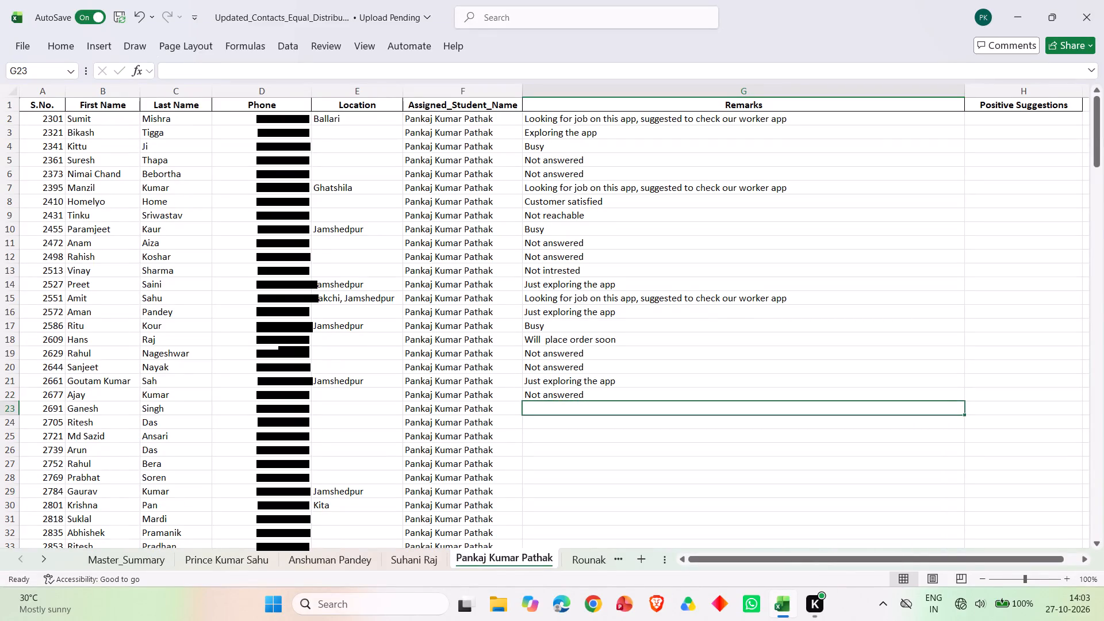
pyautogui.click(627, 396)
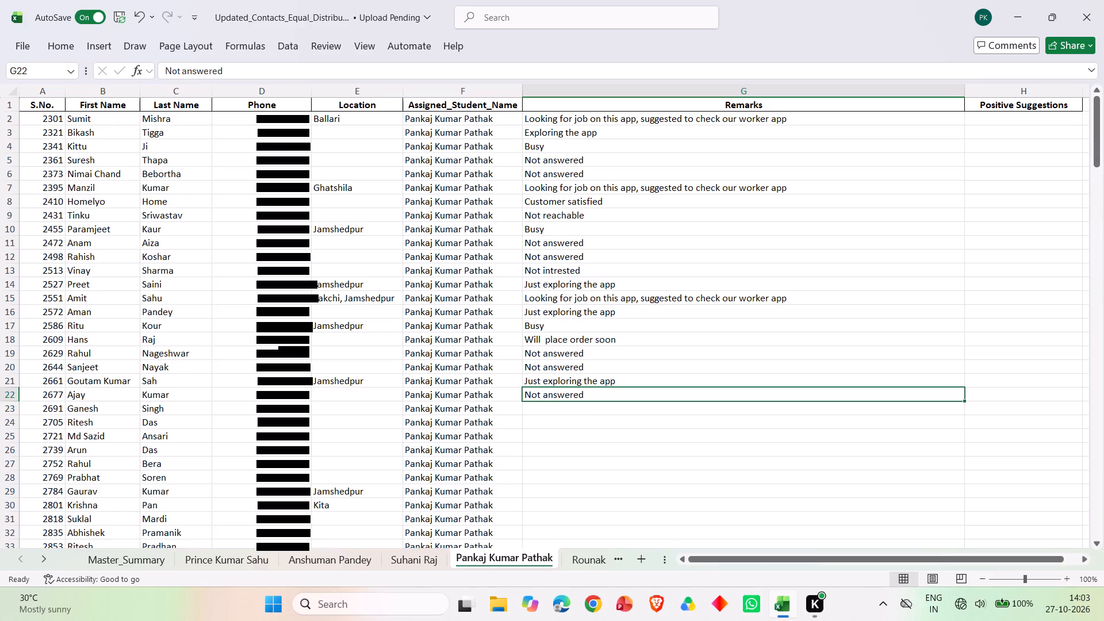
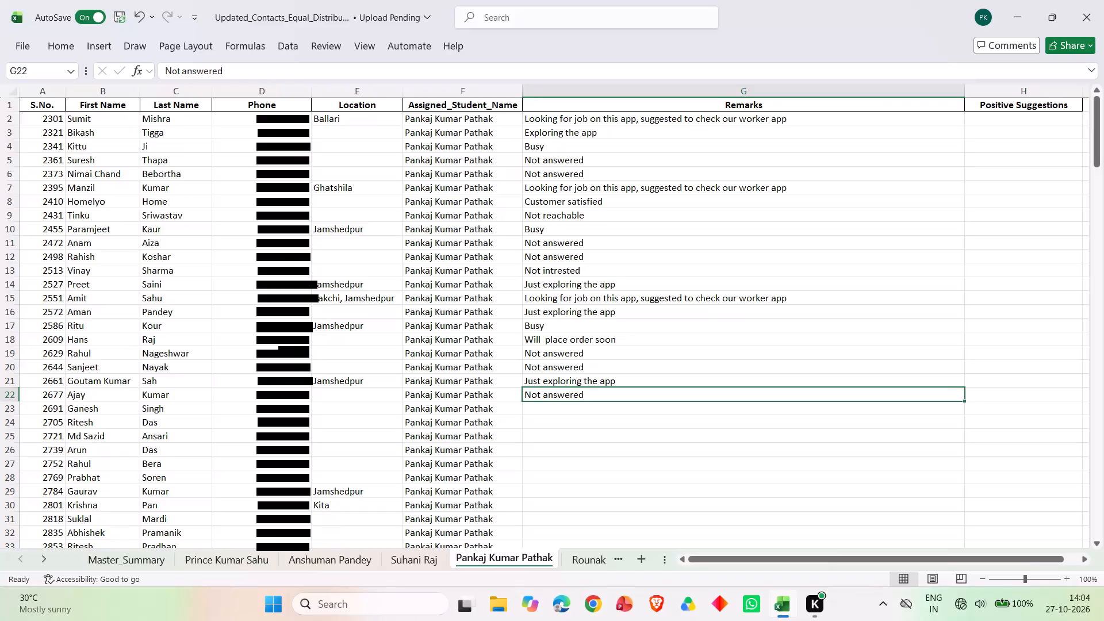
# Replace the remark for S.No. 2677 in cell G22 with "Busy".
pyautogui.doubleClick(624, 395)
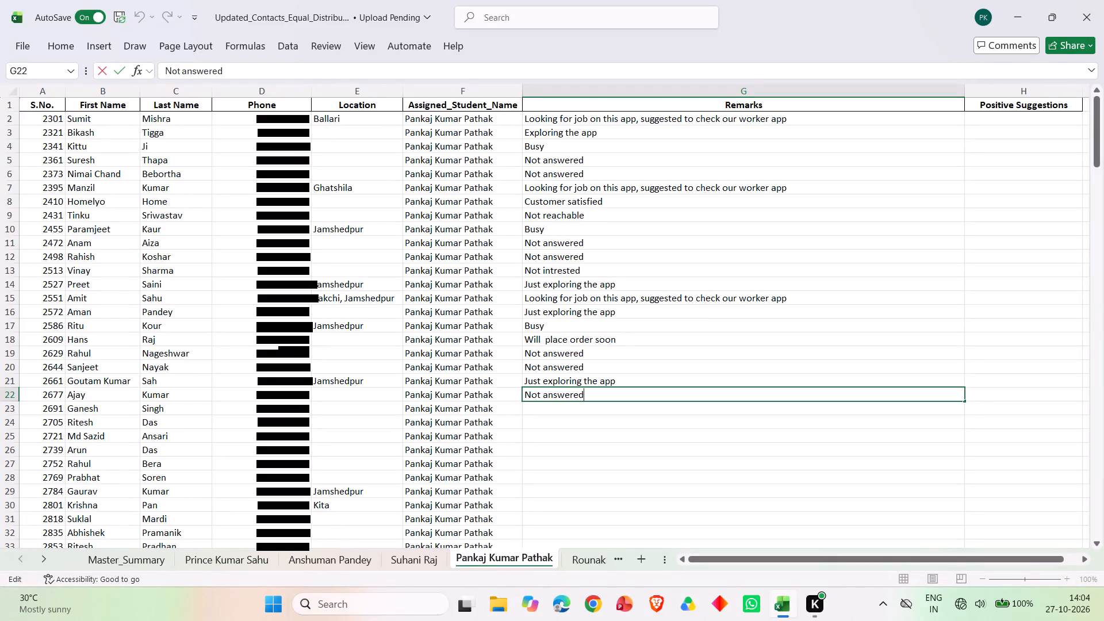
pyautogui.press('BackSpace')
pyautogui.press('BackSpace')
pyautogui.press('BackSpace')
pyautogui.press('BackSpace')
pyautogui.press('BackSpace')
pyautogui.press('BackSpace')
pyautogui.press('BackSpace')
pyautogui.press('BackSpace')
pyautogui.press('BackSpace')
pyautogui.press('BackSpace')
pyautogui.press('BackSpace')
pyautogui.press('BackSpace')
pyautogui.press('BackSpace')
pyautogui.press('BackSpace')
pyautogui.press('BackSpace')
pyautogui.press('BackSpace')
pyautogui.press('BackSpace')
pyautogui.press('BackSpace')
pyautogui.press('BackSpace')
pyautogui.press('BackSpace')
pyautogui.write('bu')
pyautogui.press('Return')
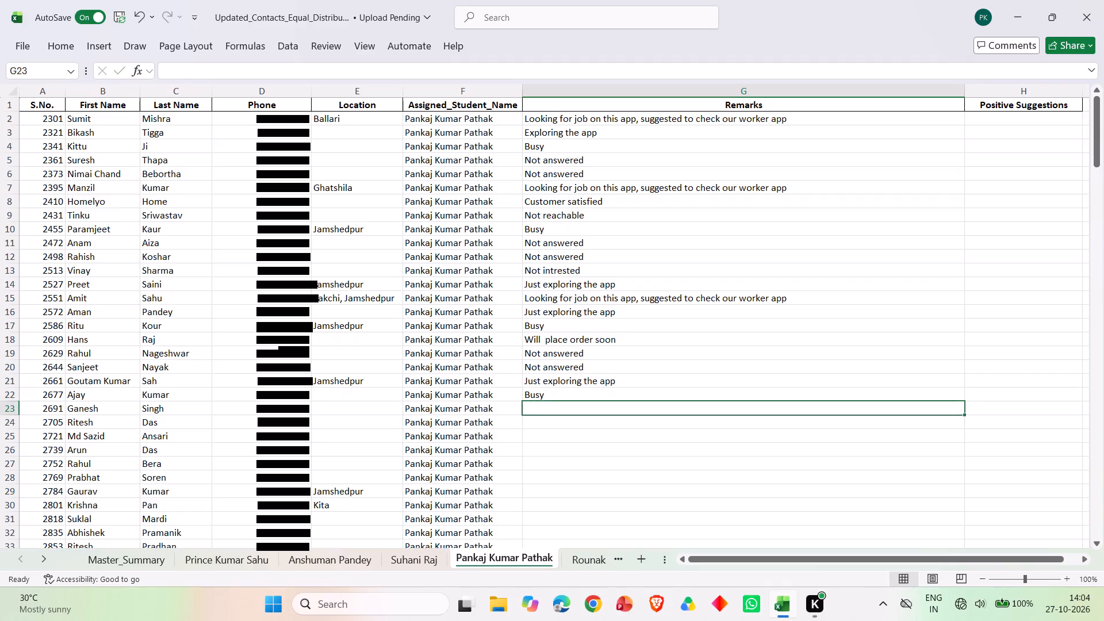
# Save the contact workbook.
pyautogui.click(118, 18)
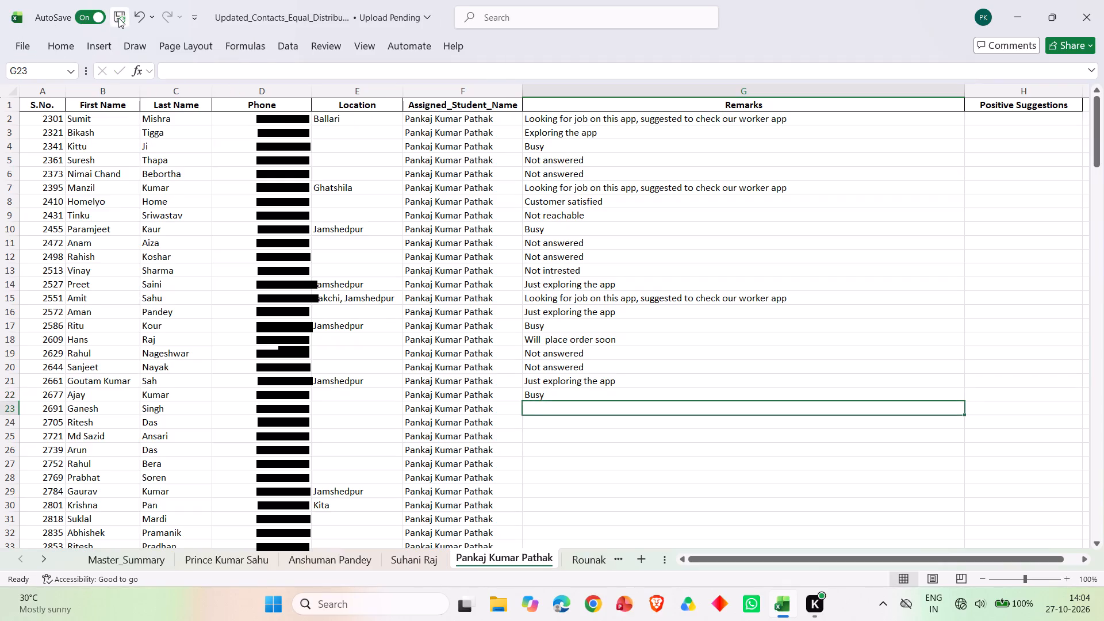
# Save a copy of the workbook to the OneDrive Documents folder as Updated_Contacts_Equal_Distribution in Excel Workbook (*.xlsx) format.
pyautogui.click(19, 48)
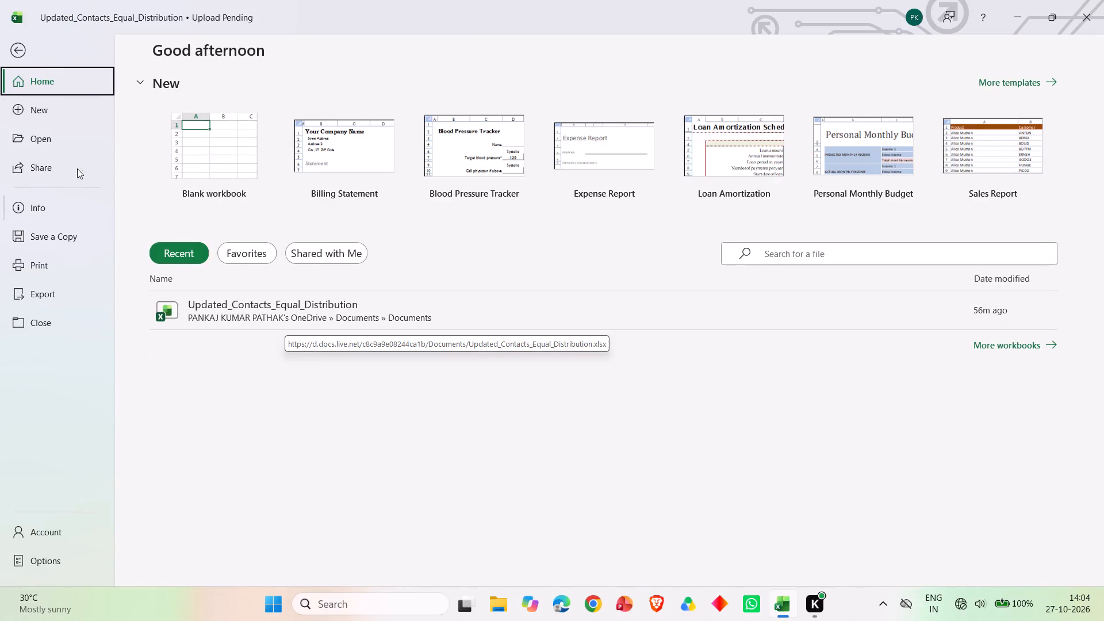
pyautogui.click(76, 240)
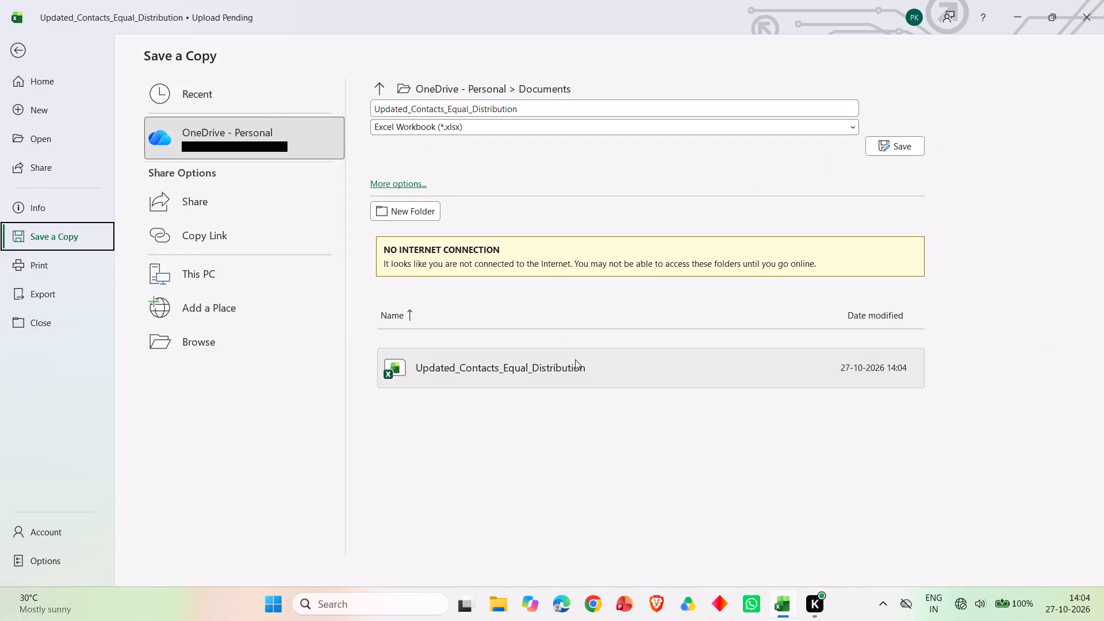
pyautogui.click(600, 132)
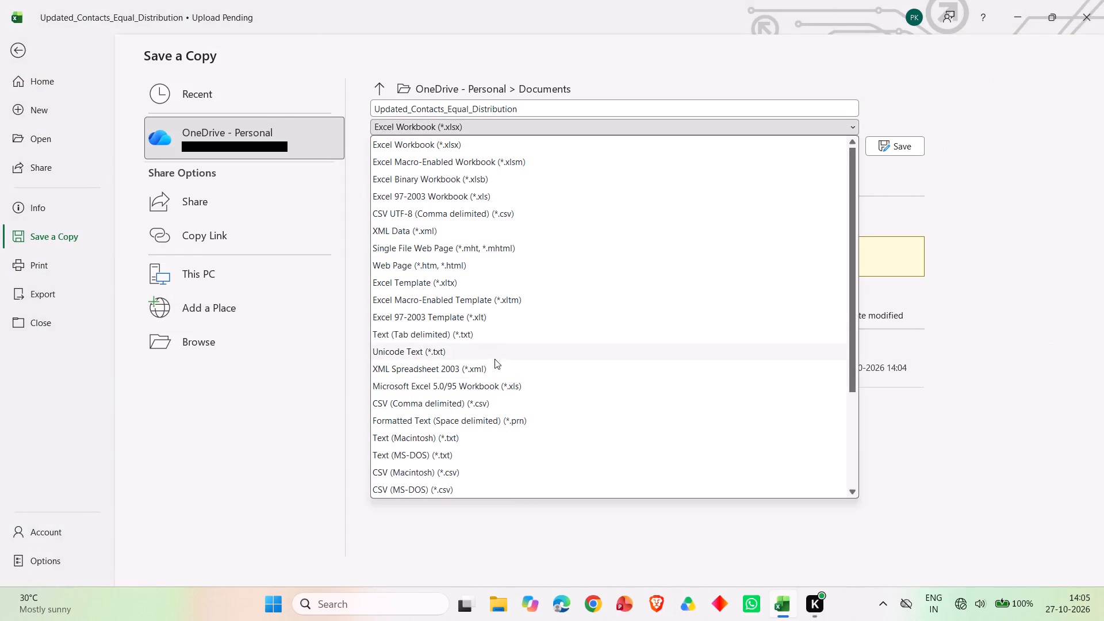
pyautogui.click(569, 528)
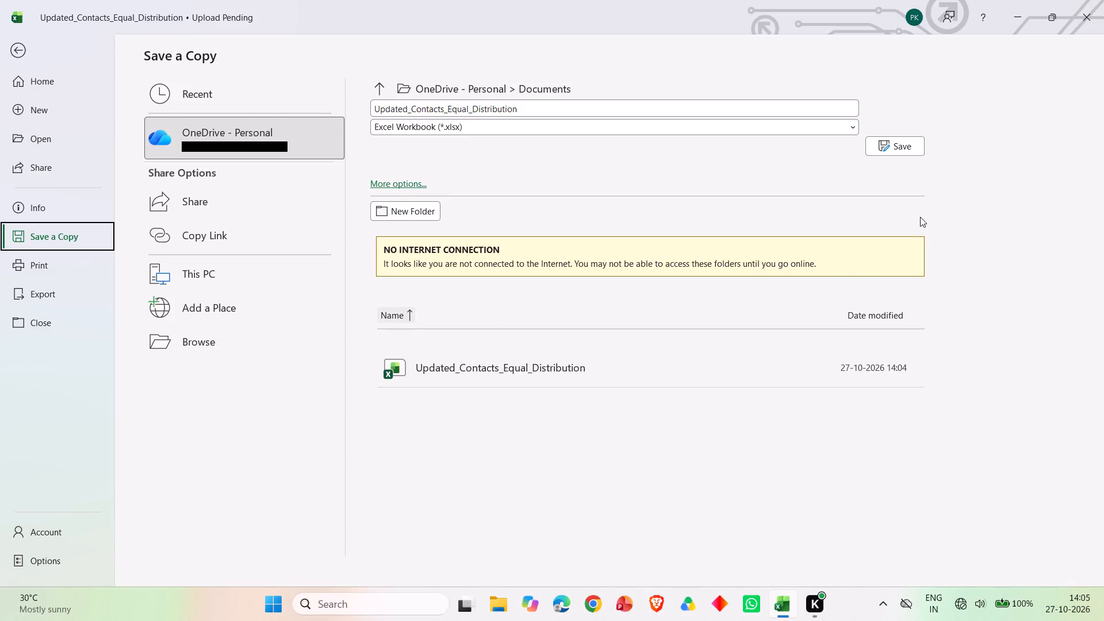
pyautogui.click(900, 149)
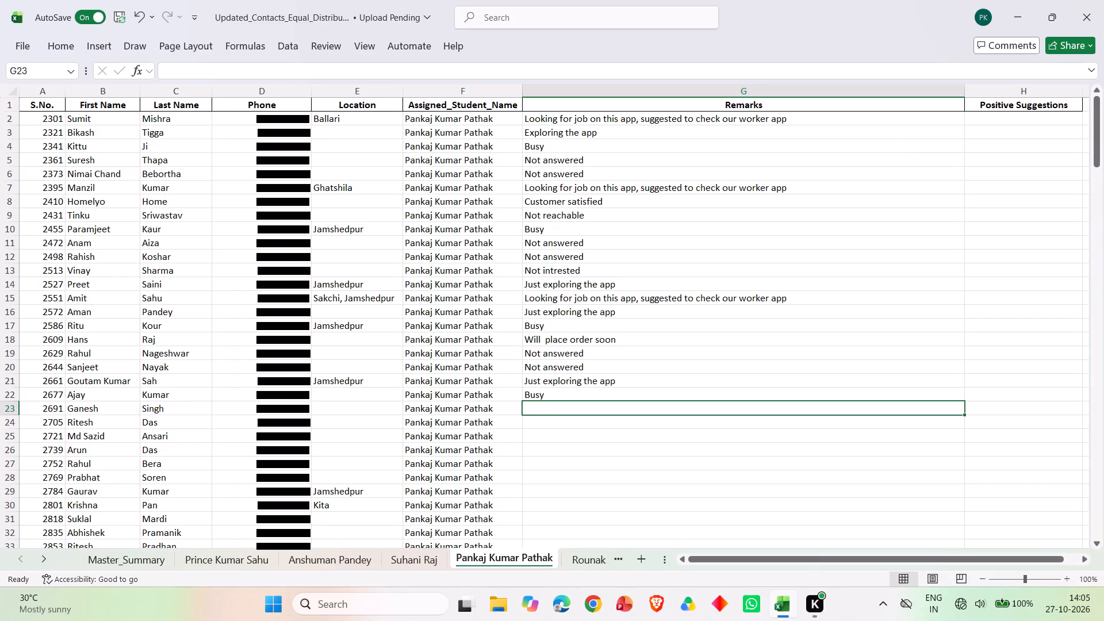